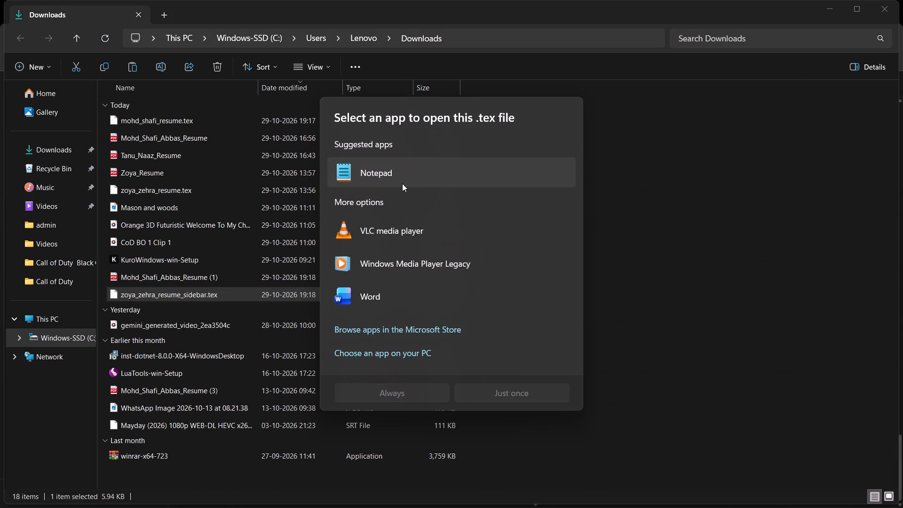
double_click(402, 183)
key(ctrl+a)
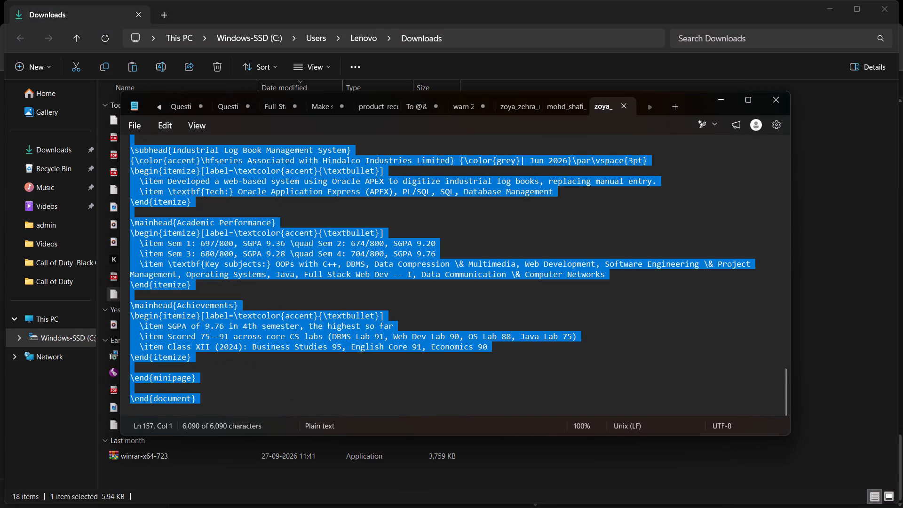
key(ctrl+c)
Switch to Zoya's resume project in Overleaf in a maximized window, replace all code in main.tex with the copied code, and recompile.
key(alt+Tab)
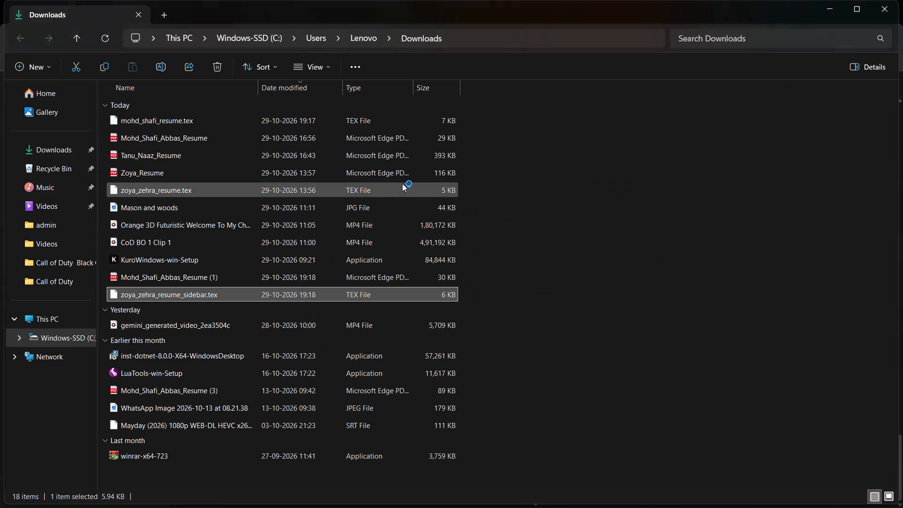
key(alt+Tab)
key(alt+Tab)
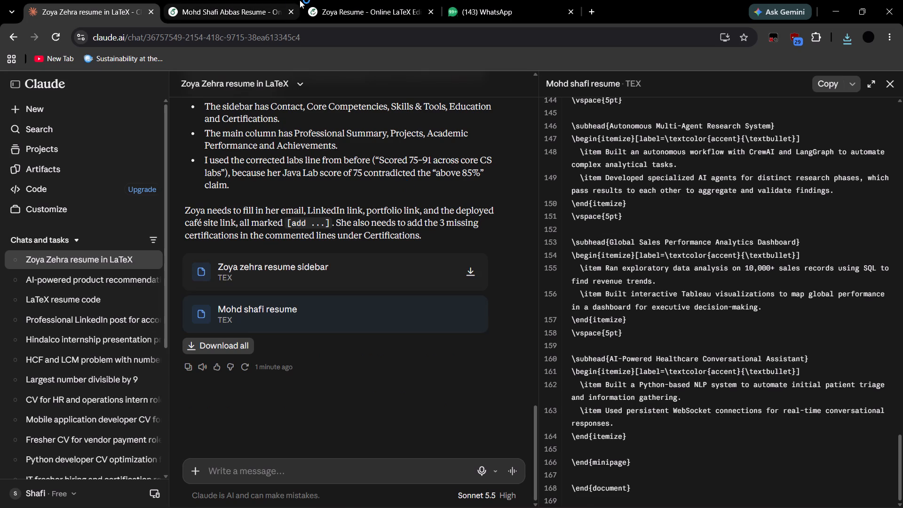
click(264, 0)
drag(360, 0, 257, 212)
click(257, 212)
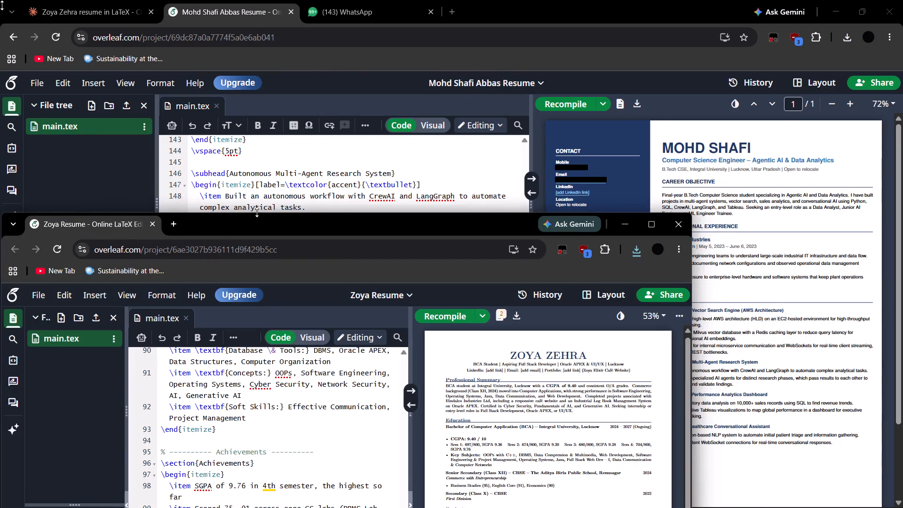
drag(259, 222, 359, 18)
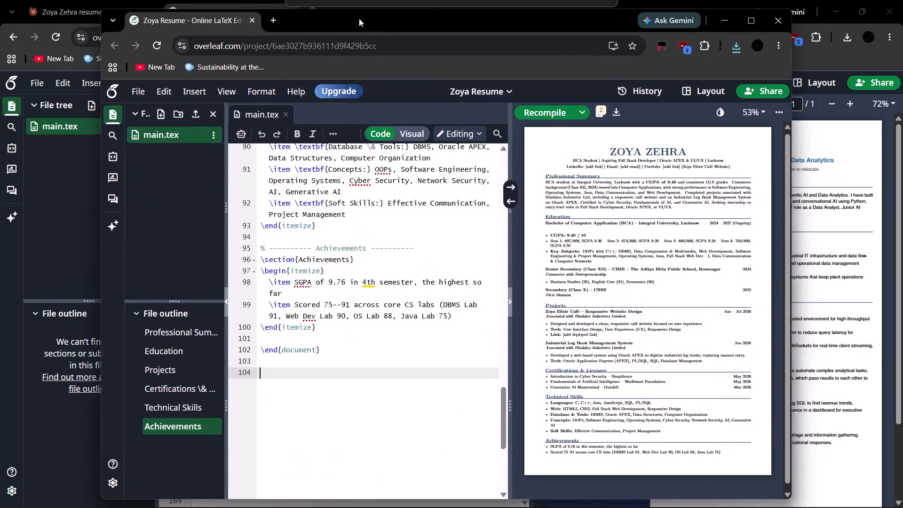
drag(359, 18, 343, 10)
double_click(343, 10)
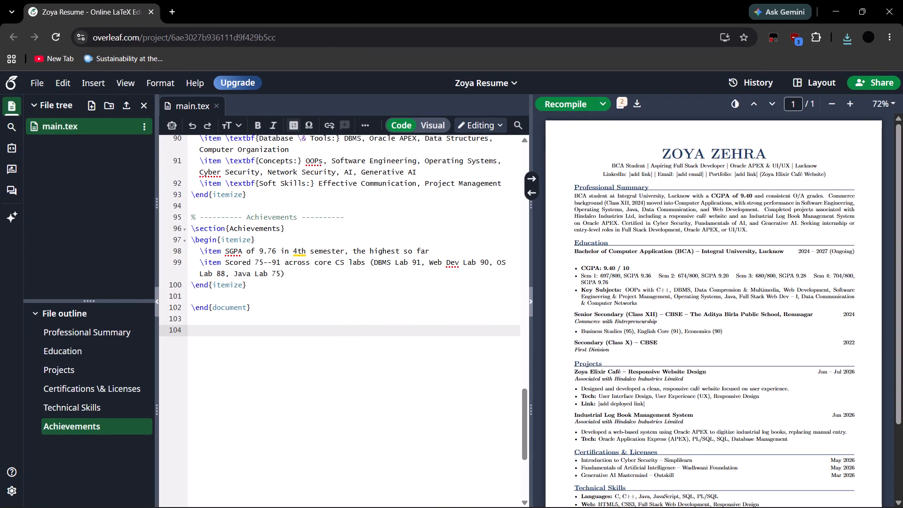
click(280, 140)
key(ctrl+a)
key(Delete)
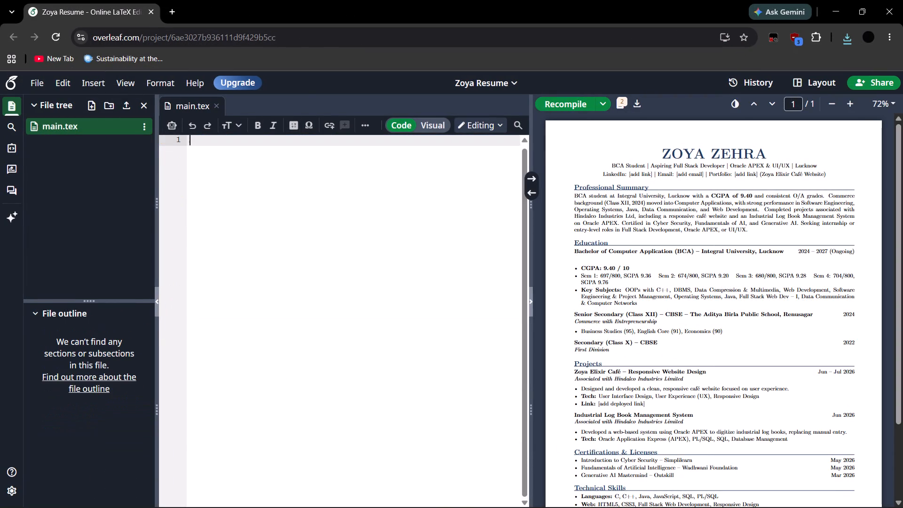
key(ctrl+v)
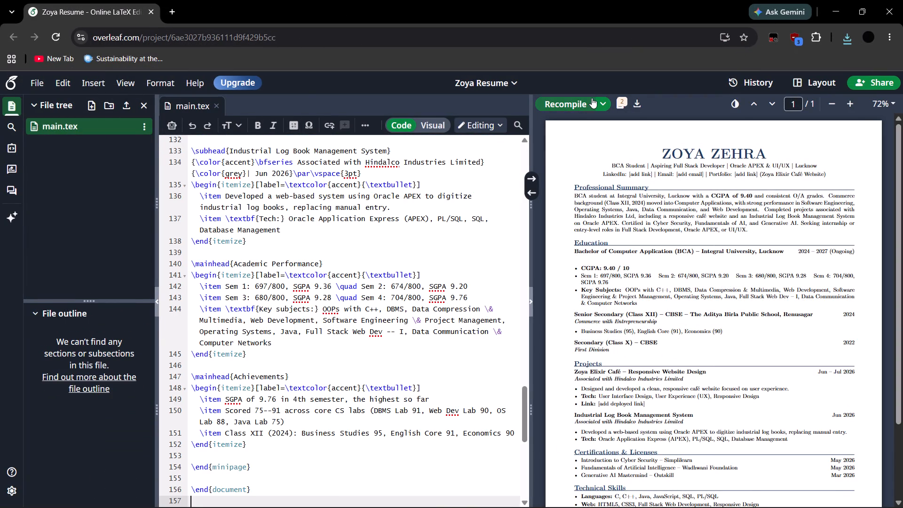
click(550, 101)
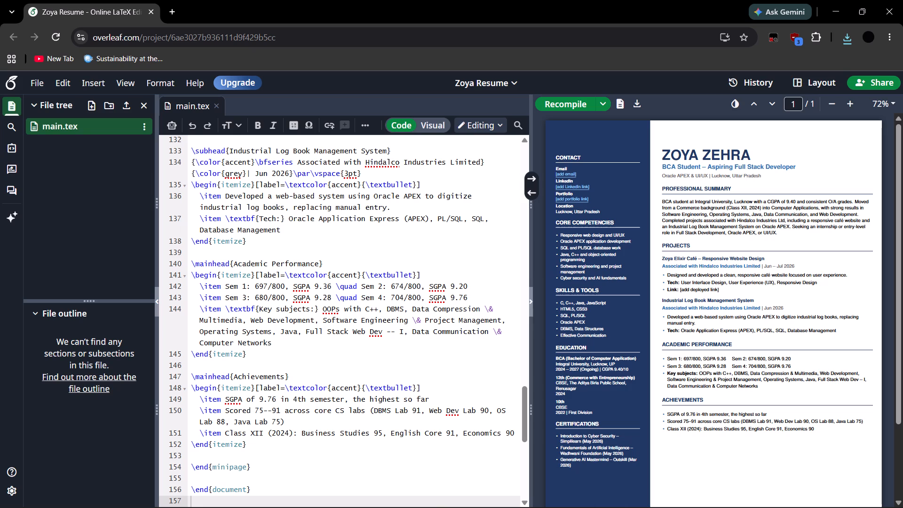
Download the compiled PDF of Zoya's resume.
click(637, 101)
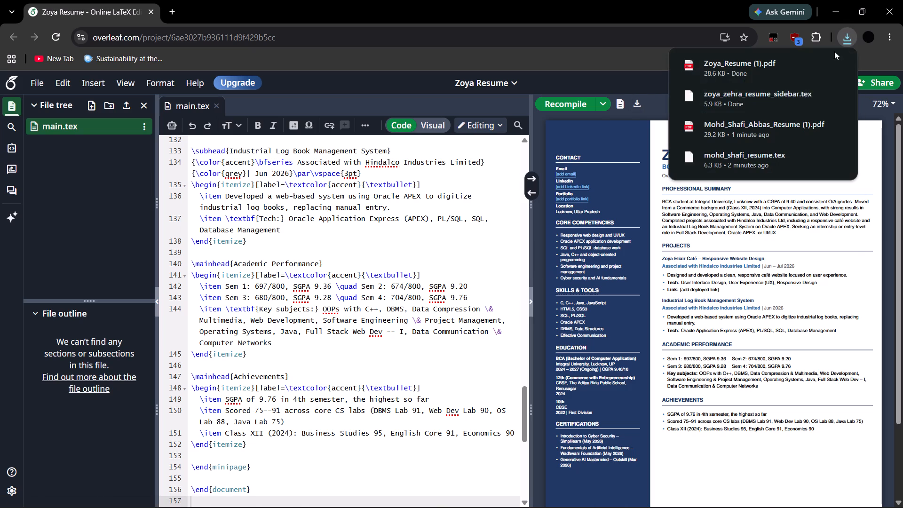
Show the downloaded Zoya_Resume (1) PDF in the Downloads folder, copy the file, and return to the browser.
click(817, 71)
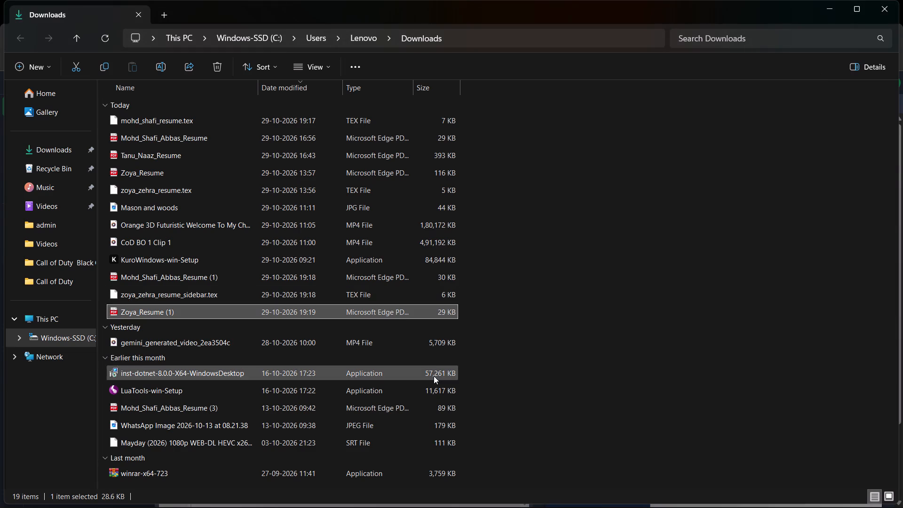
key(ctrl+c)
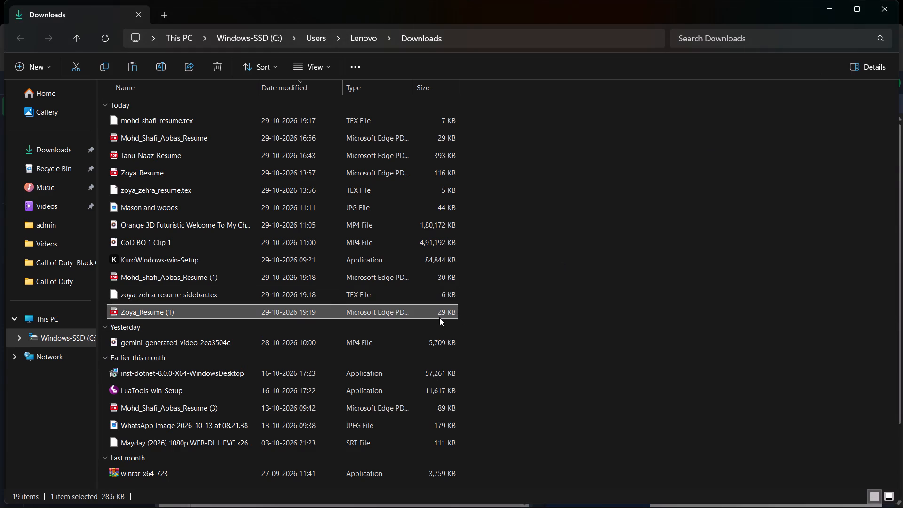
click(409, 310)
key(ctrl+c)
key(alt+Tab)
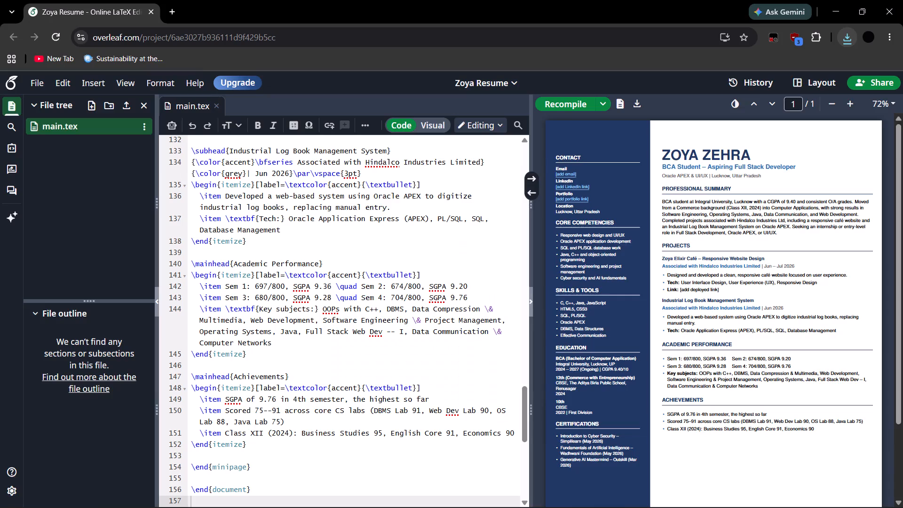
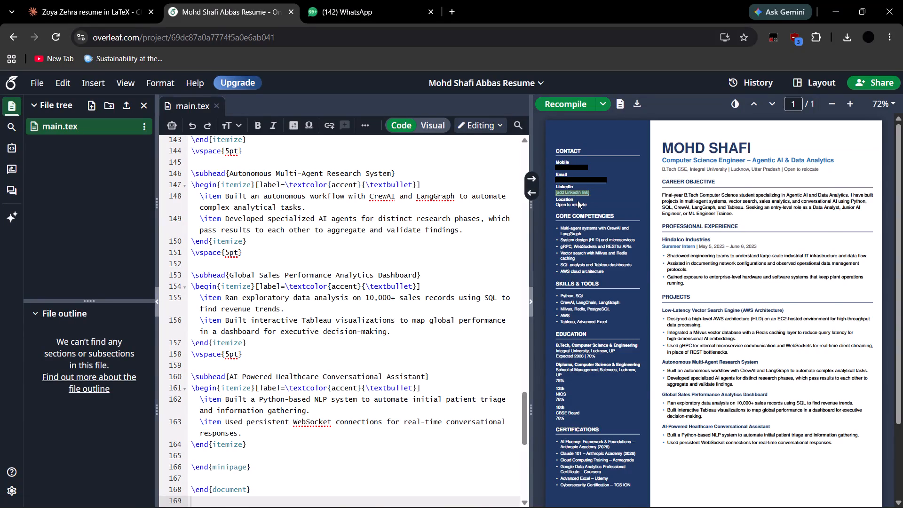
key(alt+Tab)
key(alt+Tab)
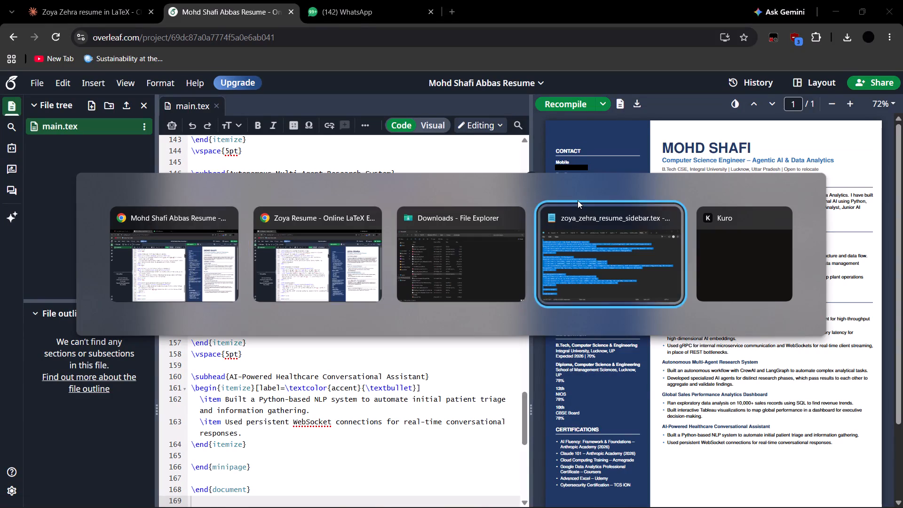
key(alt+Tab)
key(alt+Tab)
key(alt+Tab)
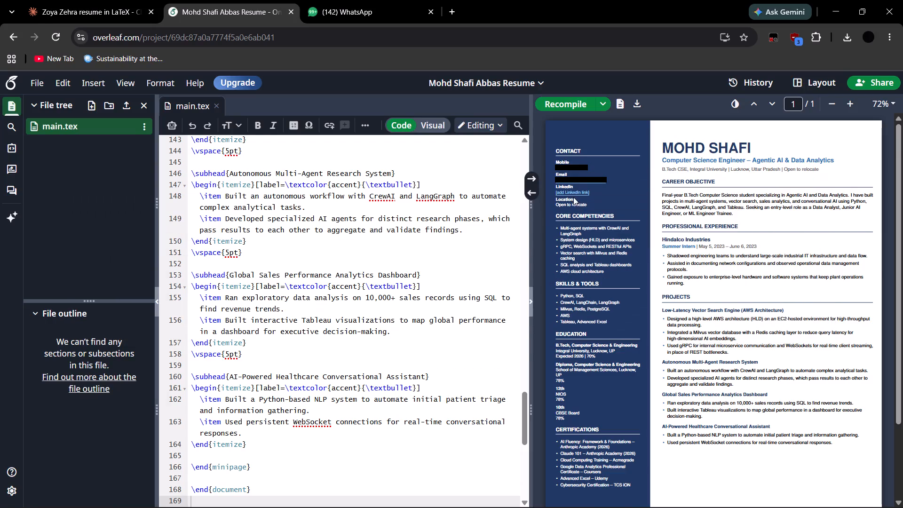
Open the placeholder LinkedIn link in Shafi's resume preview and go from that page to Shafi's own LinkedIn profile.
click(570, 194)
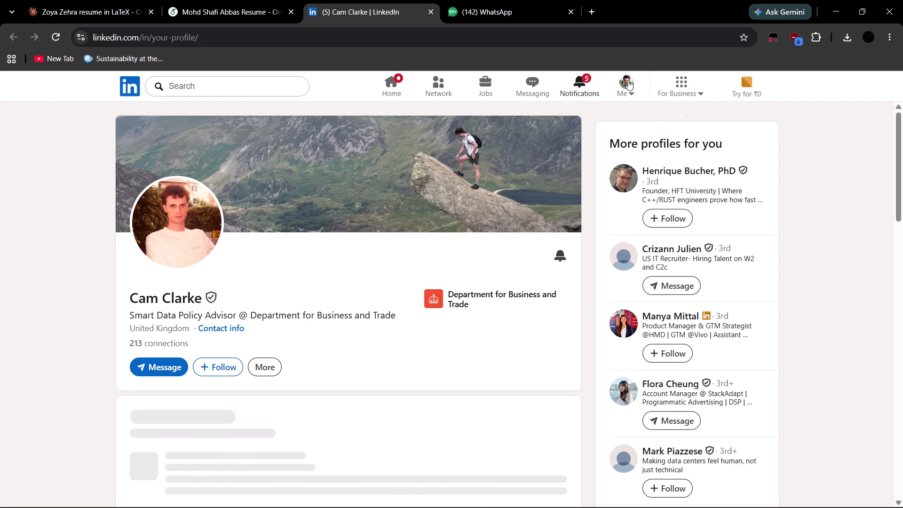
click(619, 85)
click(555, 190)
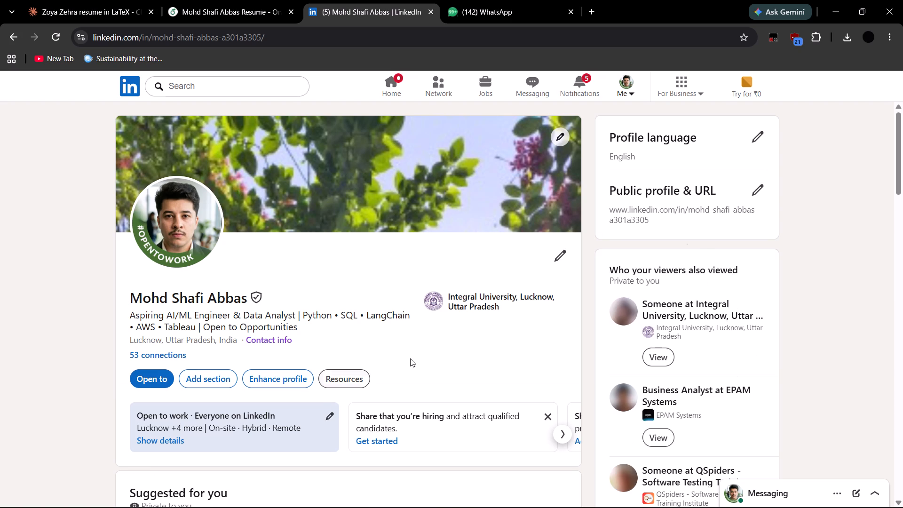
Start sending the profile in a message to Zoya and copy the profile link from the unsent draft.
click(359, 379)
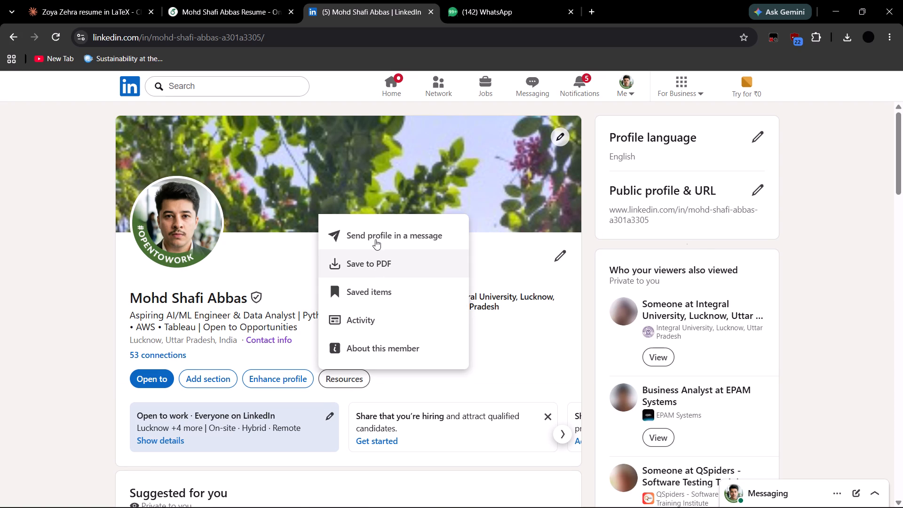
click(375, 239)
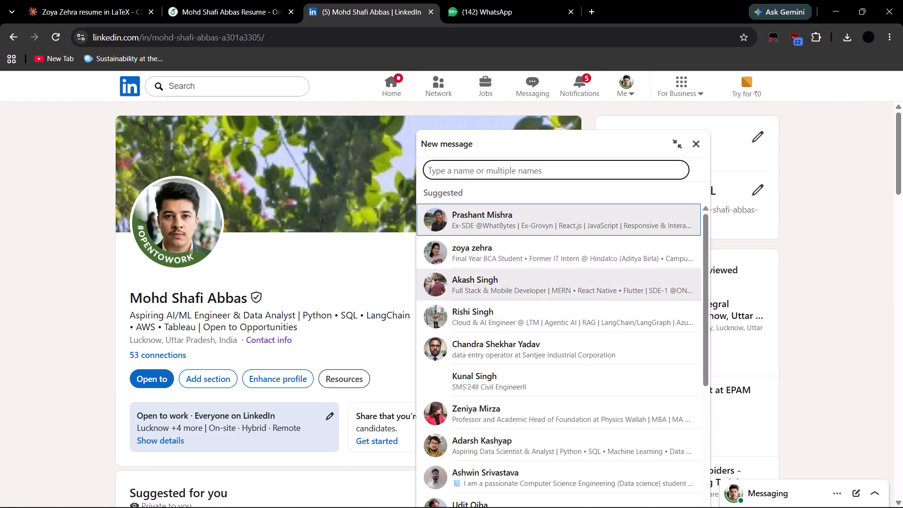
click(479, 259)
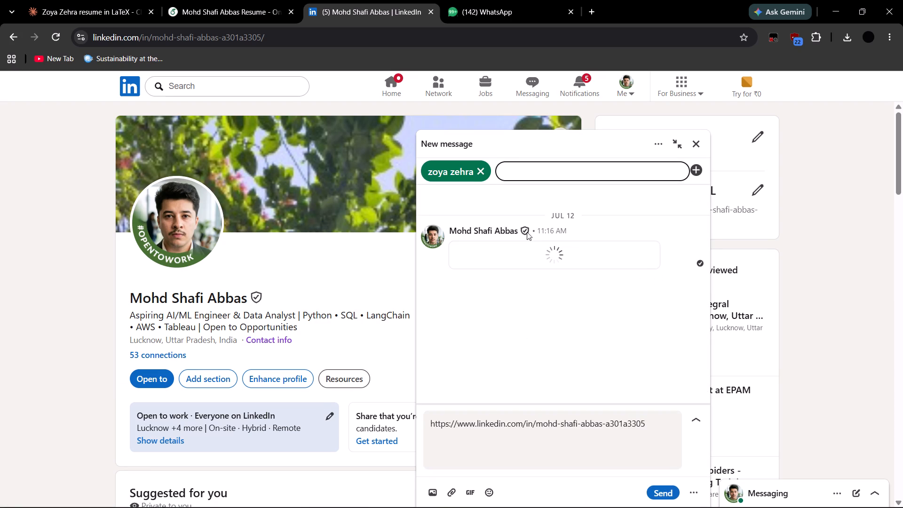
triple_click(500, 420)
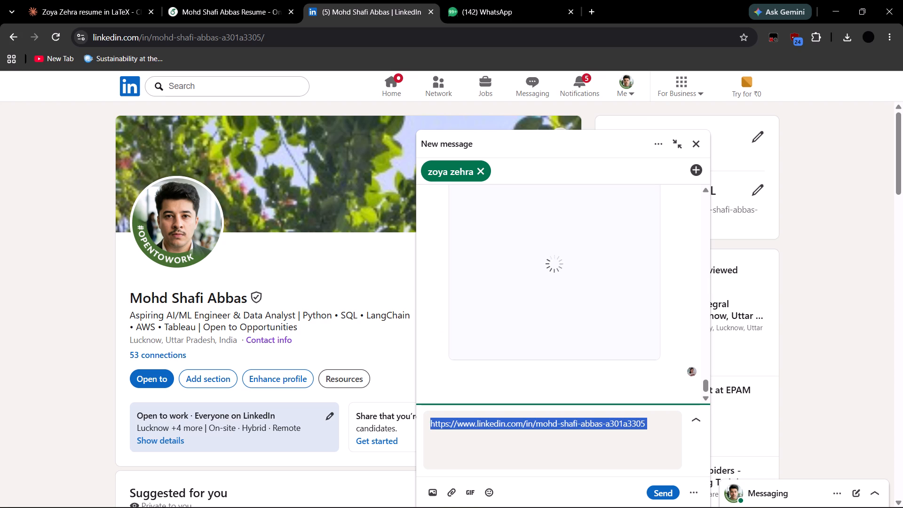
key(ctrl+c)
Return to Shafi's resume in Overleaf, check where the preview's LinkedIn link leads, and close the page it opens.
key(alt+Tab)
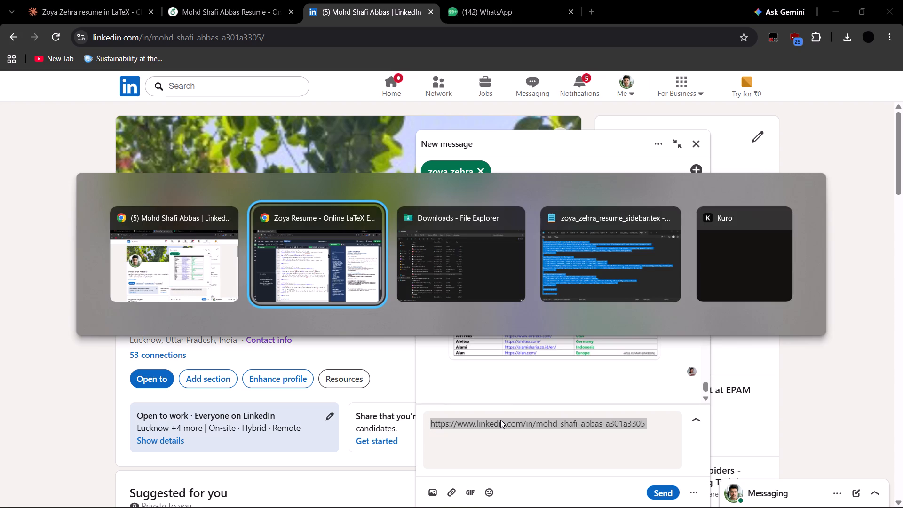
key(alt+Tab)
key(alt+Tab)
key(alt+Tab)
key(alt+Tab)
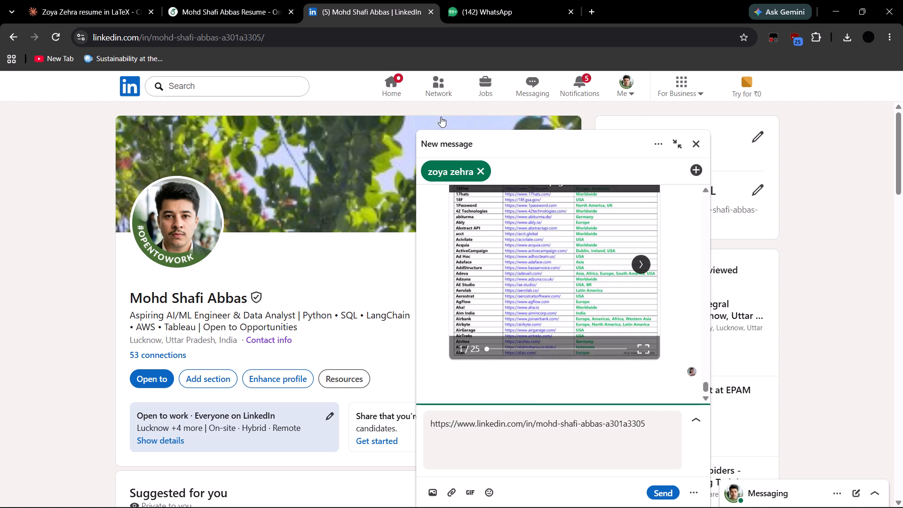
click(299, 0)
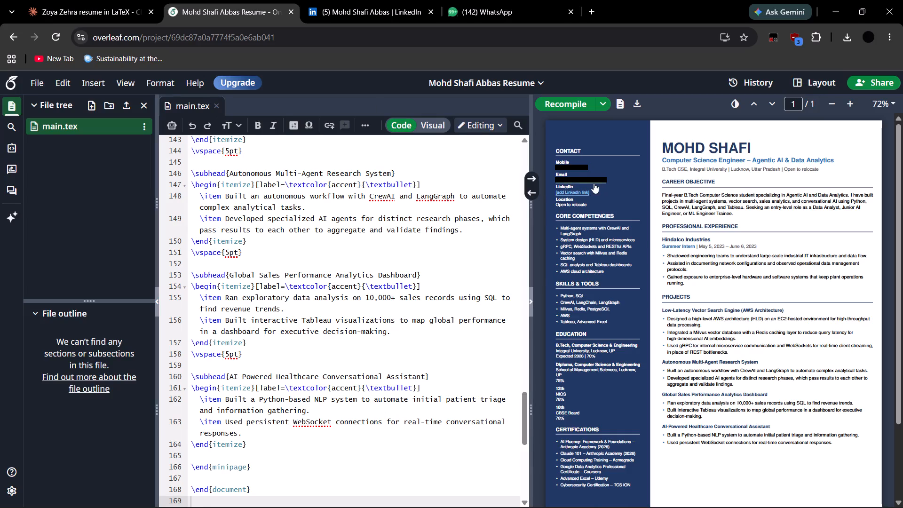
click(576, 191)
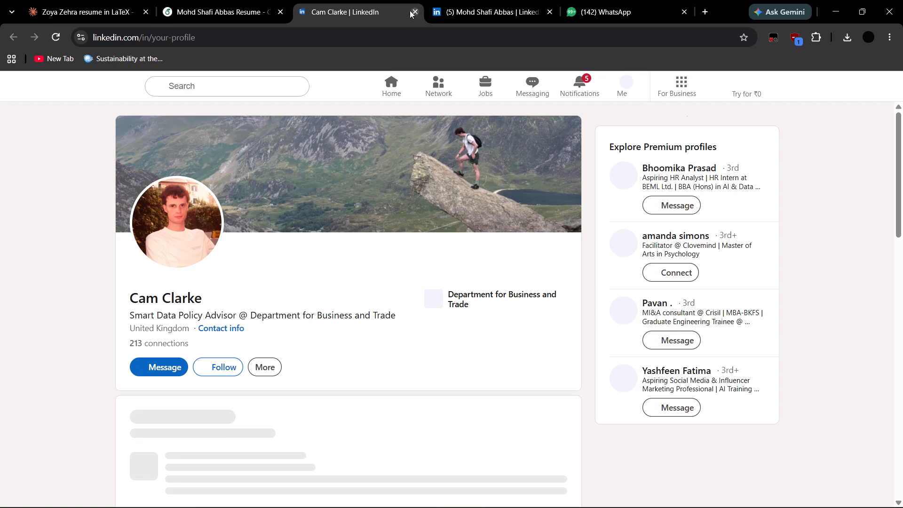
click(412, 12)
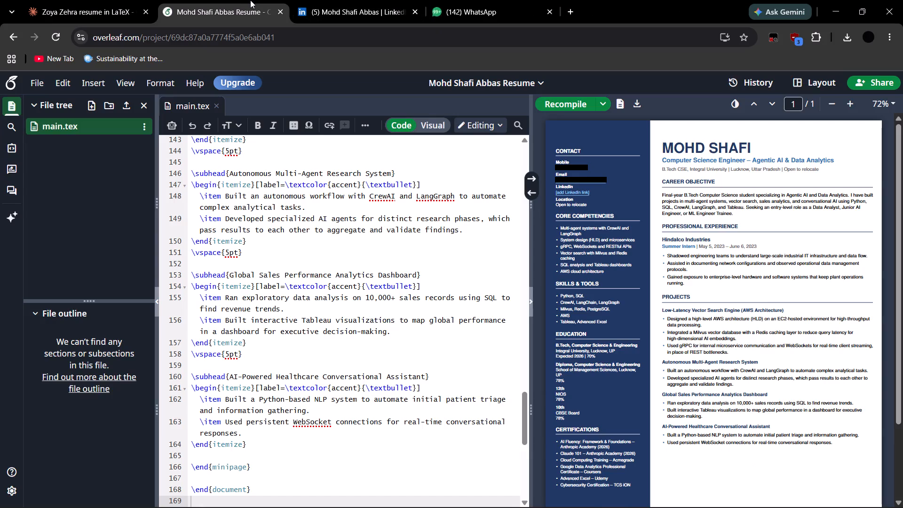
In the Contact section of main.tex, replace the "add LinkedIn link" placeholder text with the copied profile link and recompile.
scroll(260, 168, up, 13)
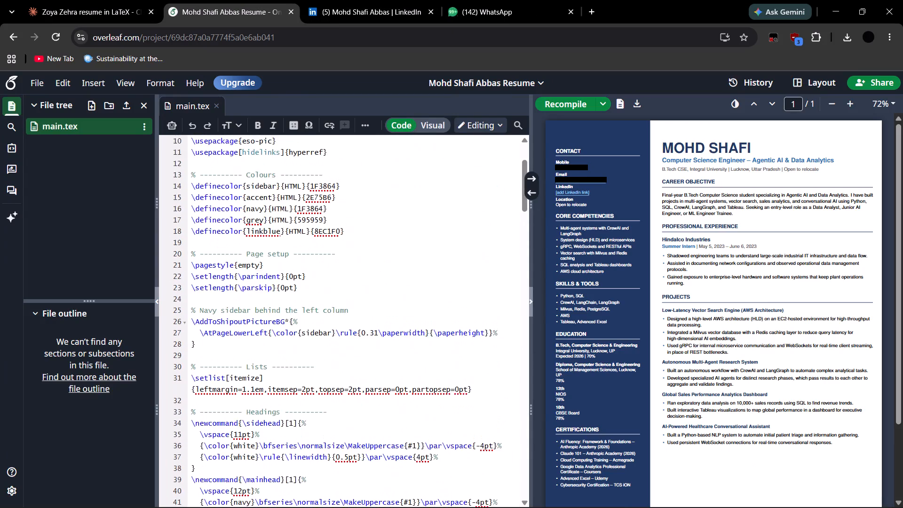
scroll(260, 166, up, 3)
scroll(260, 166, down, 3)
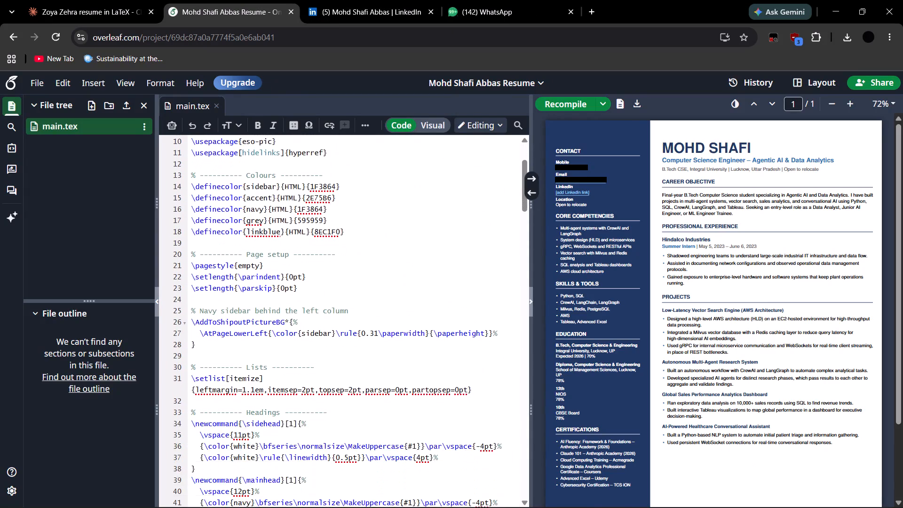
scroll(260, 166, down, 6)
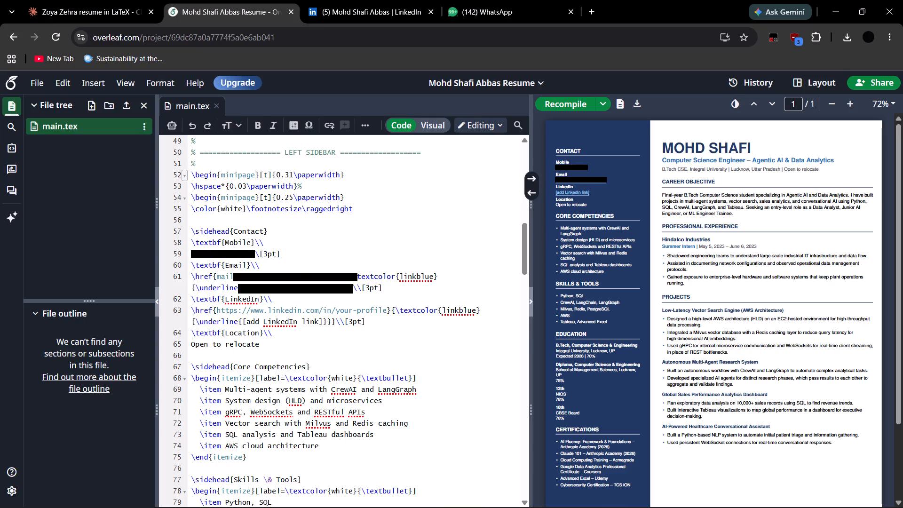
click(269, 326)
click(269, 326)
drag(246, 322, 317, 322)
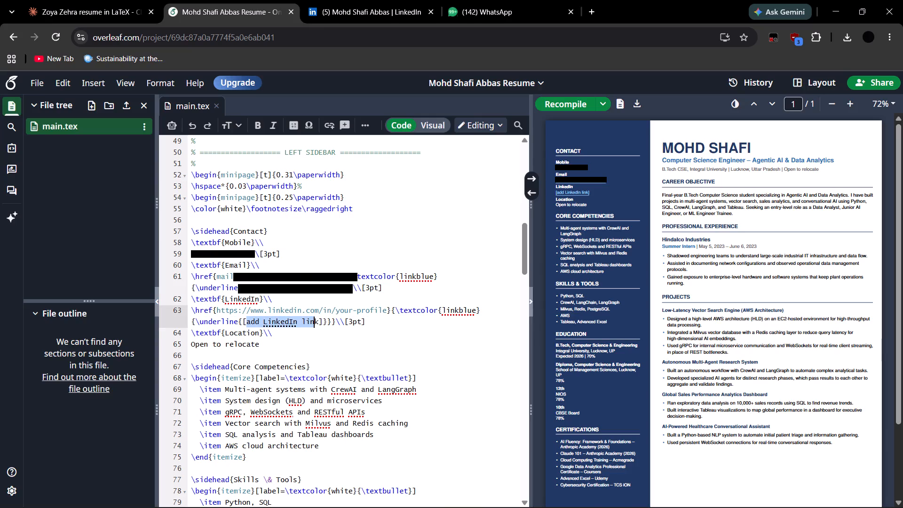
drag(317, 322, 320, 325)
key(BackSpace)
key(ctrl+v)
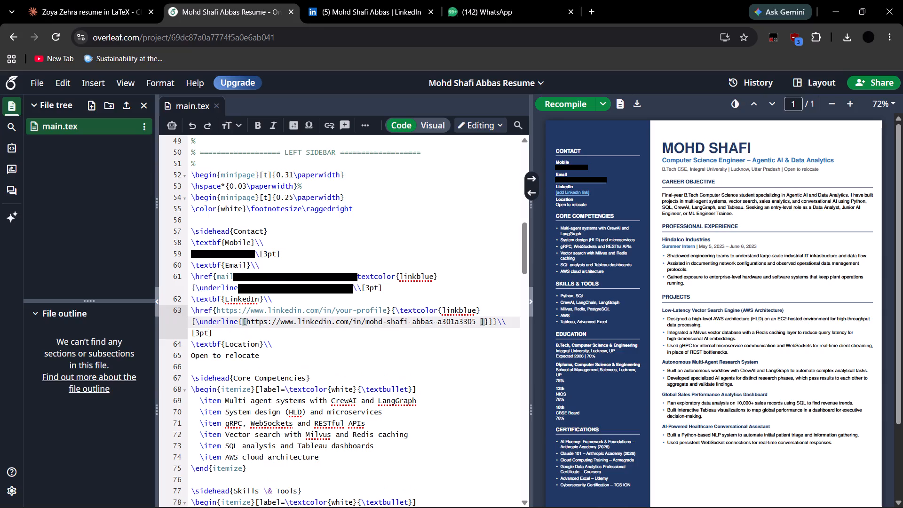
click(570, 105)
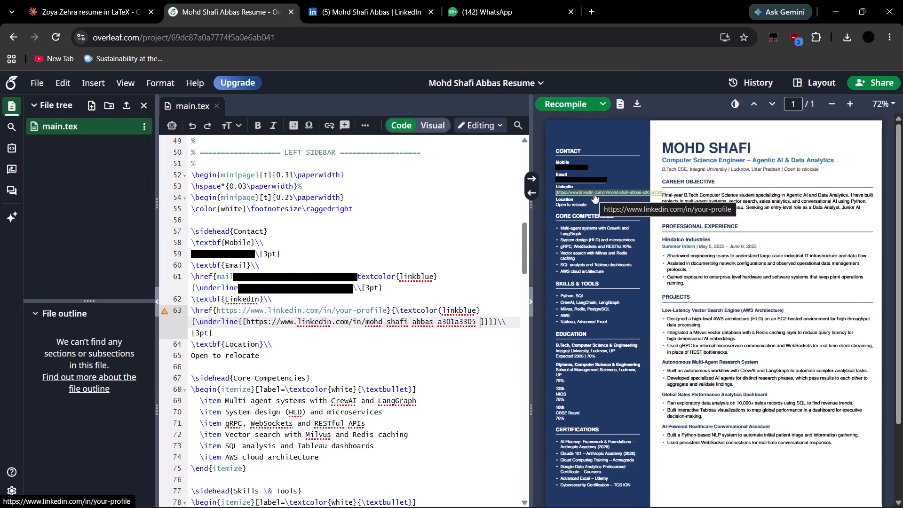
Switch to Shafi's LinkedIn profile and close the unsent message draft to Zoya.
click(389, 0)
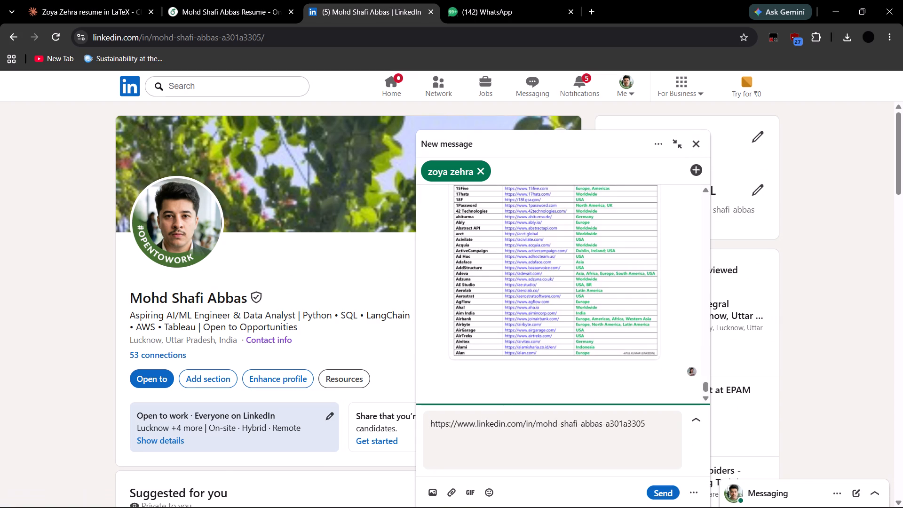
click(689, 141)
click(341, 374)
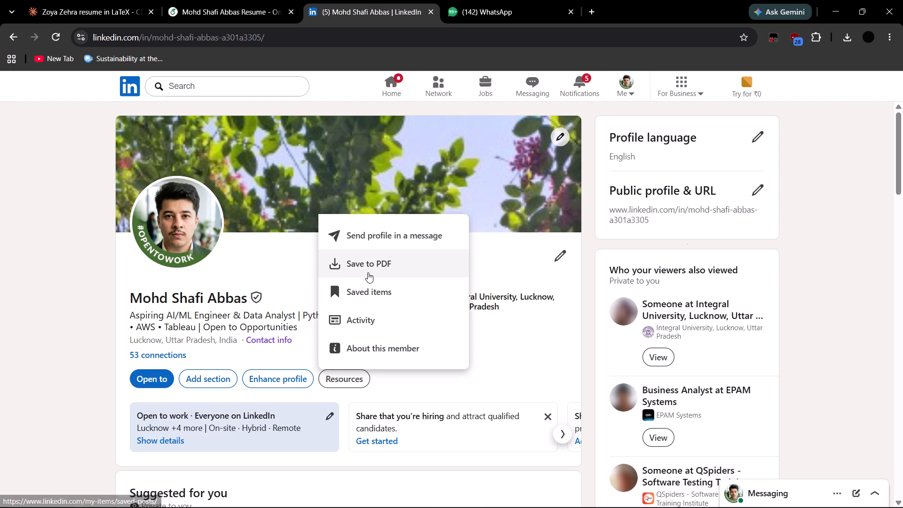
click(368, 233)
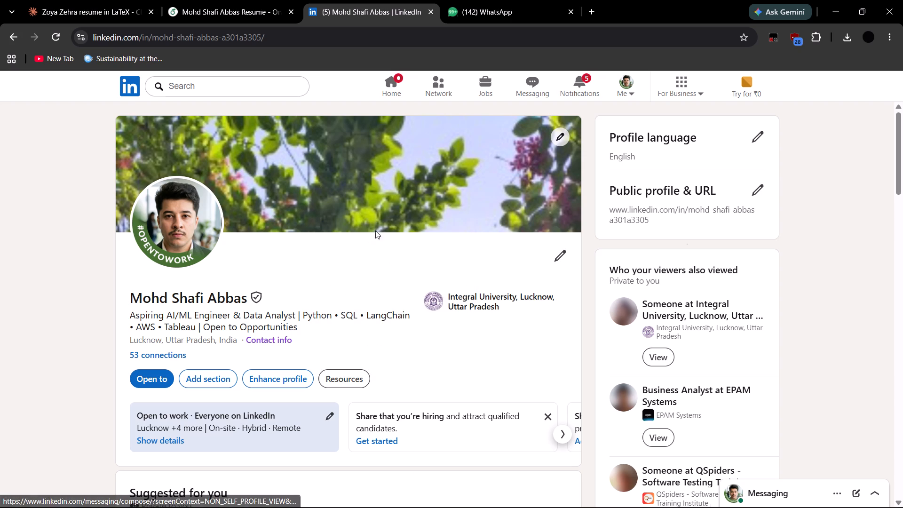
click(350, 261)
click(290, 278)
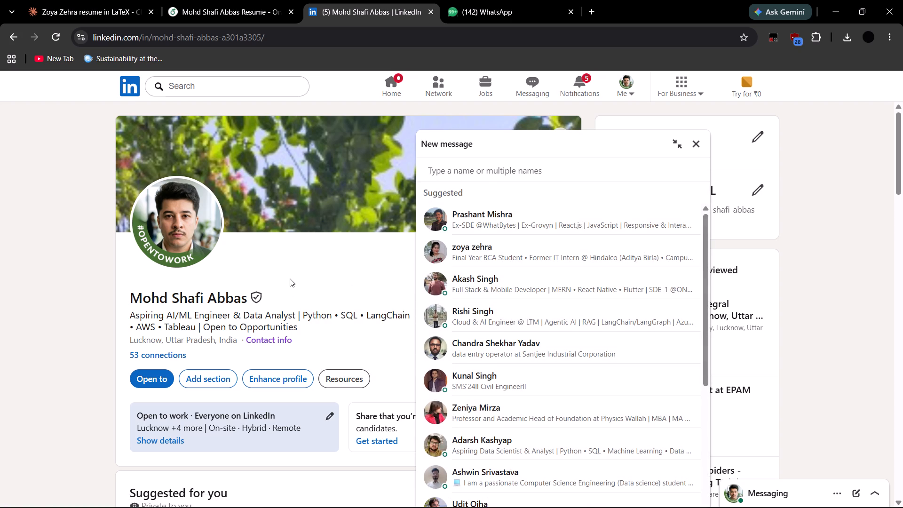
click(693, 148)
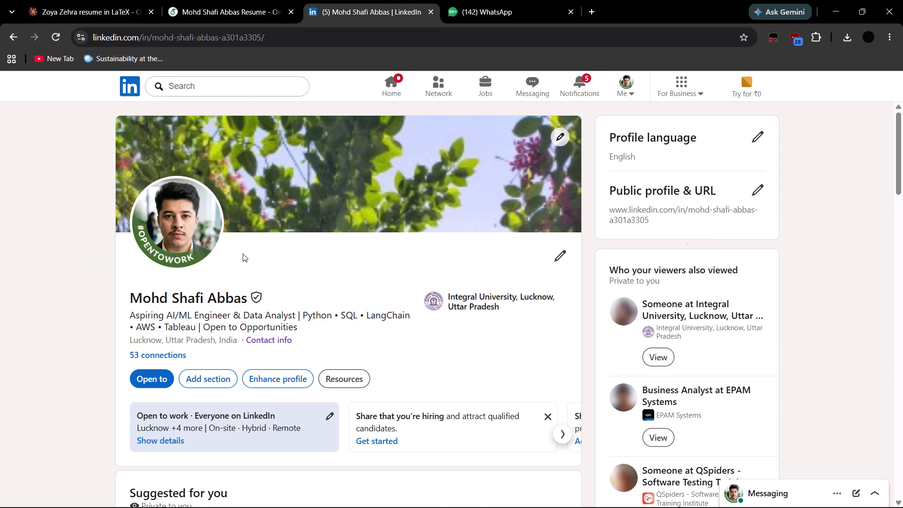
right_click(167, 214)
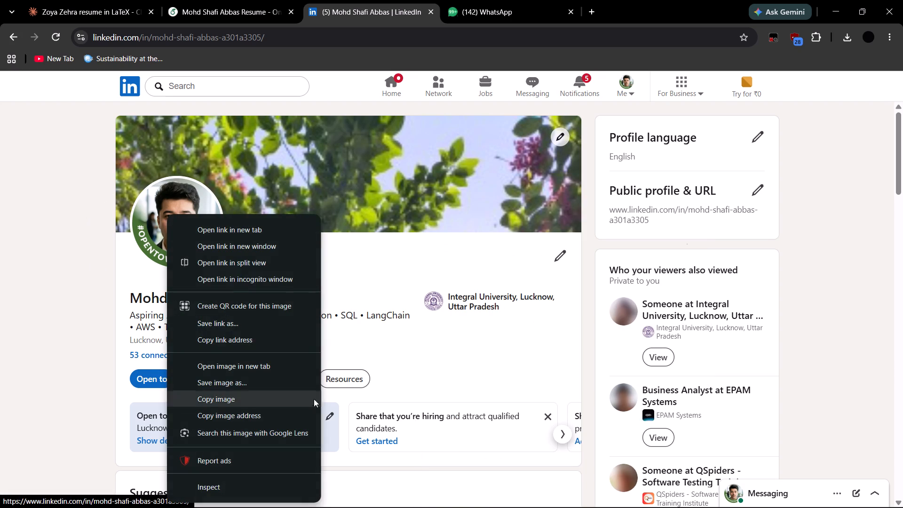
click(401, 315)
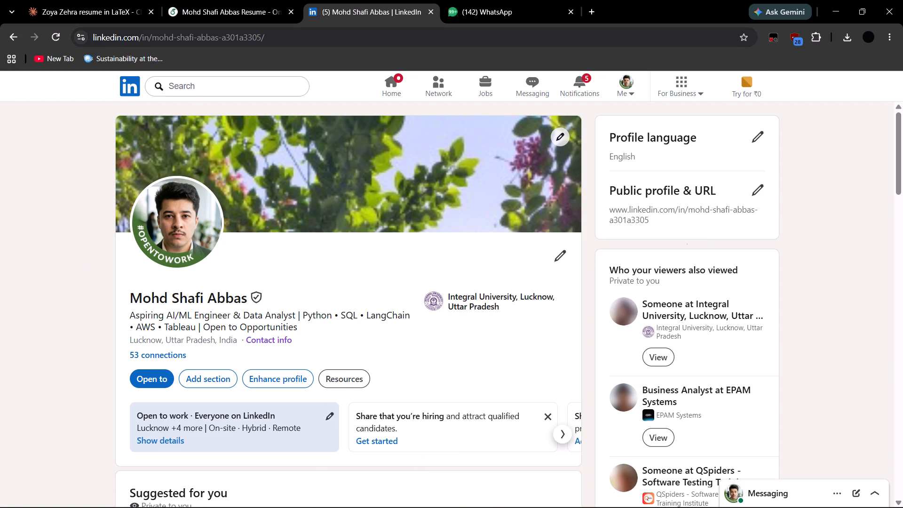
Copy the web address of Shafi's LinkedIn profile page from the browser.
click(100, 36)
key(ctrl+c)
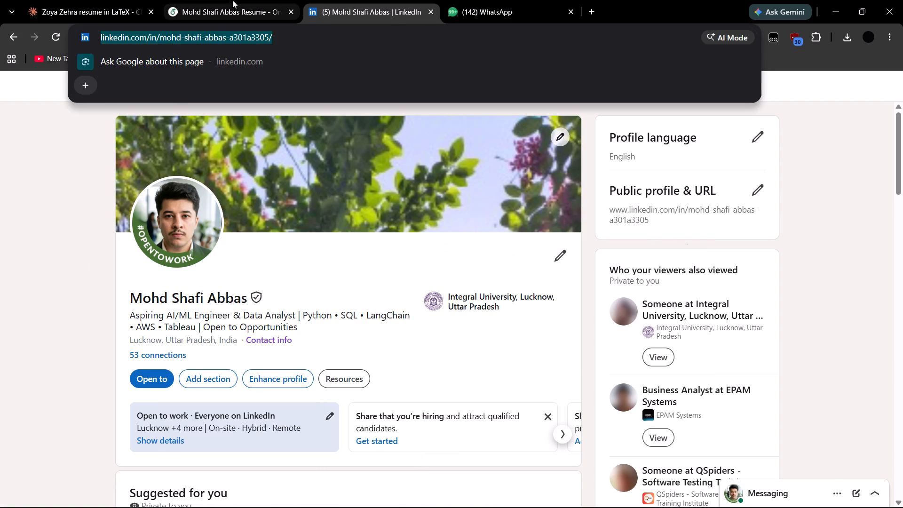
In Shafi's main.tex, undo the pasted LinkedIn link text, insert the newly copied profile address in its place, and recompile.
click(232, 0)
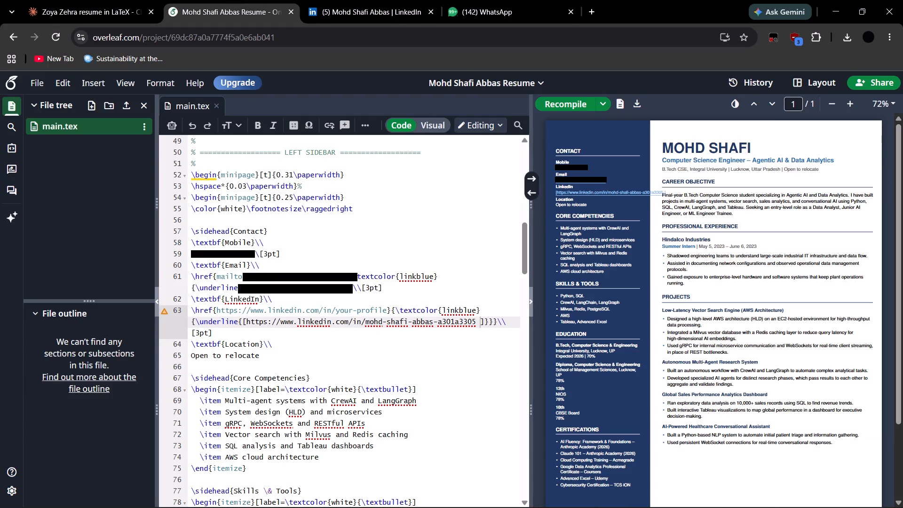
key(ctrl+z)
click(274, 406)
click(284, 341)
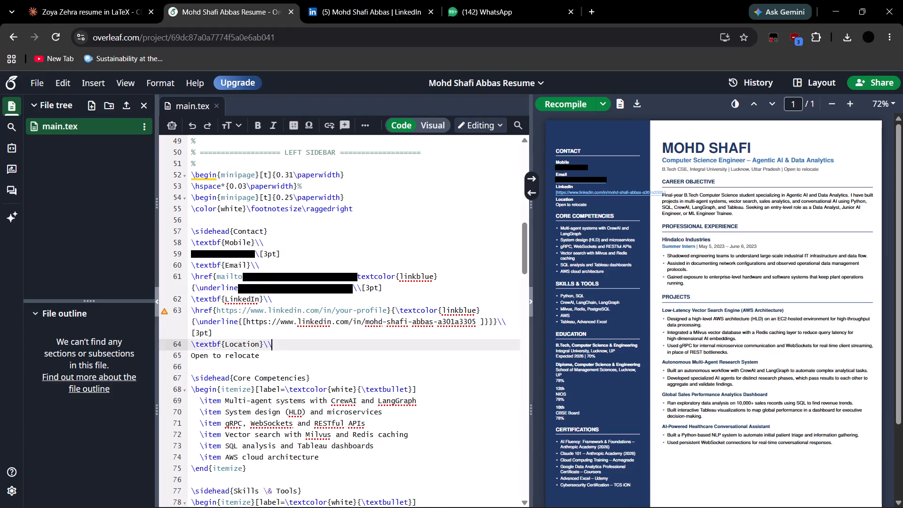
key(ctrl+z)
key(ctrl+v)
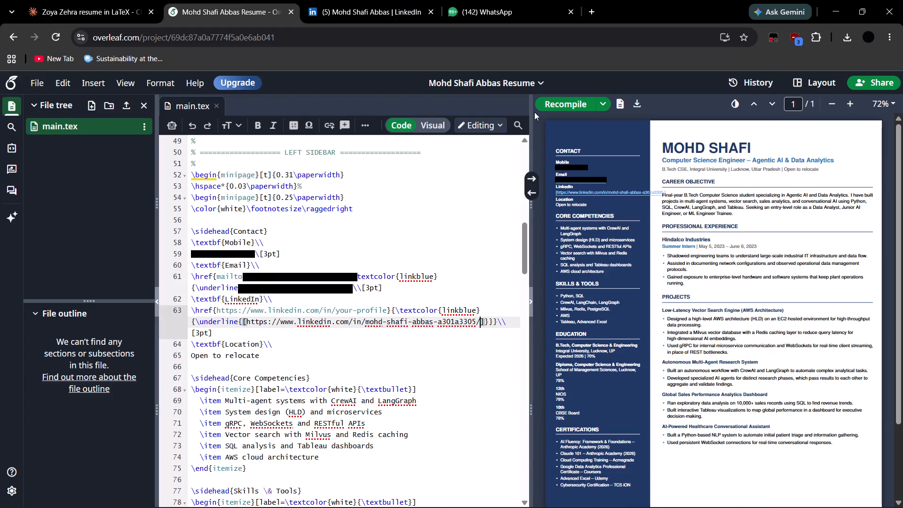
click(343, 0)
click(185, 0)
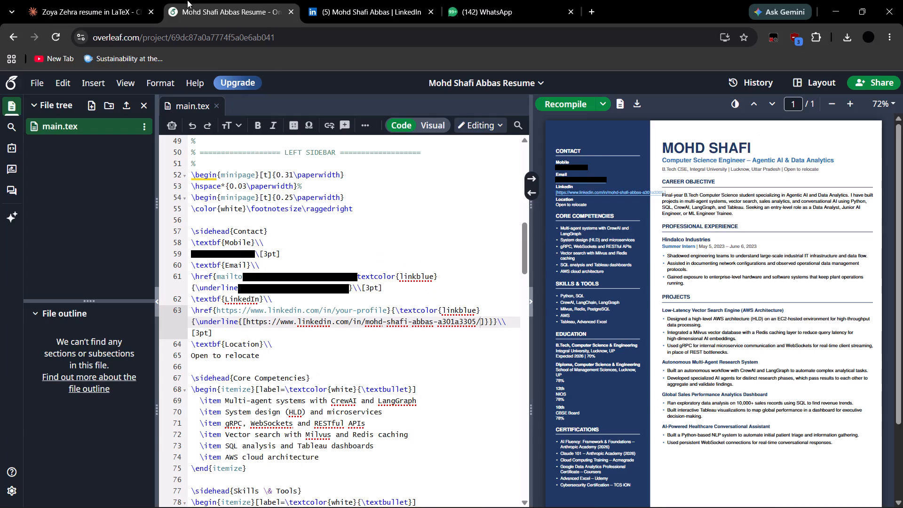
click(559, 105)
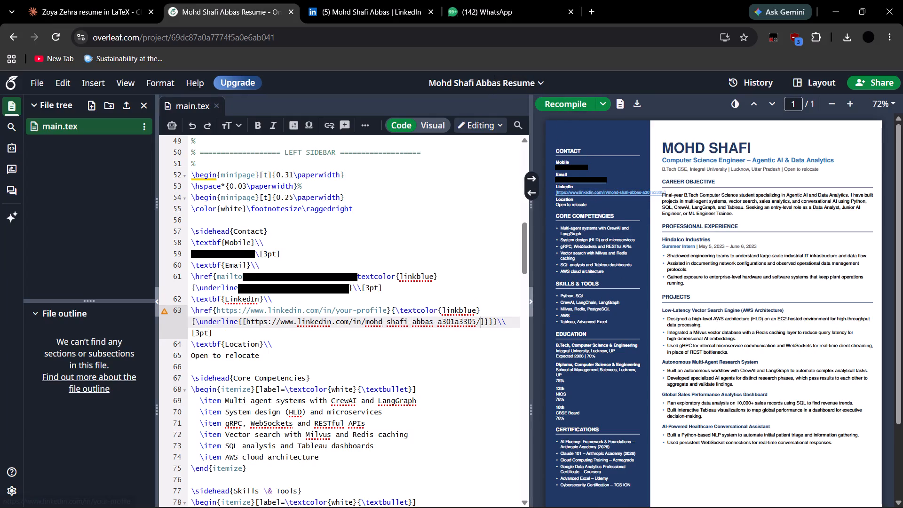
Copy Shafi's LinkedIn profile address again and re-insert it as the LinkedIn link text in main.tex, replacing the earlier paste.
click(380, 0)
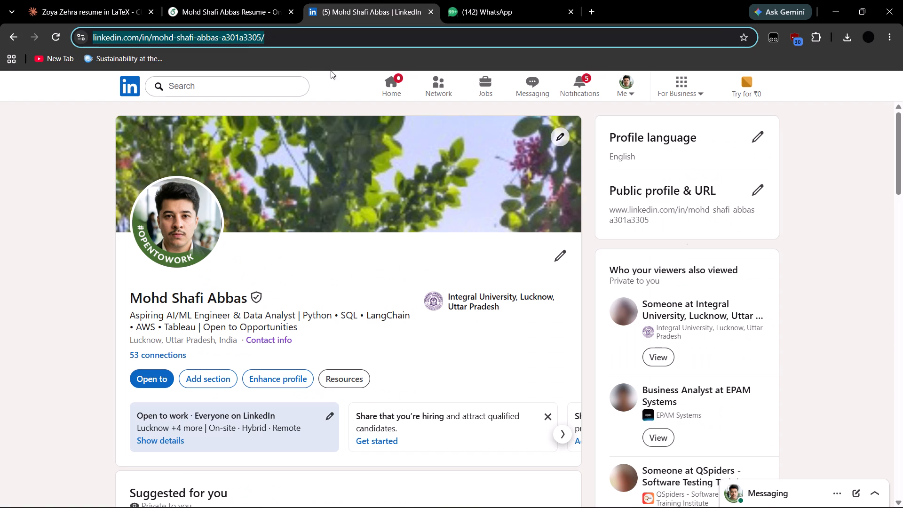
key(ctrl+c)
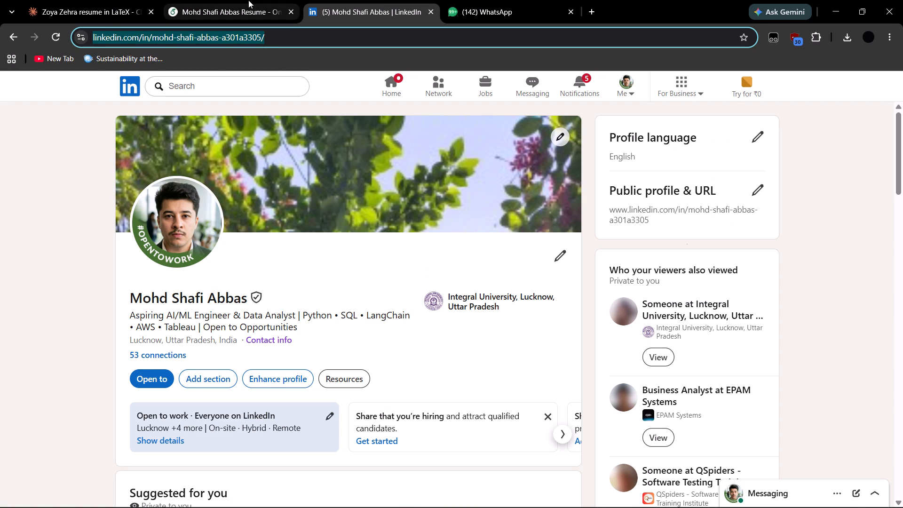
click(248, 0)
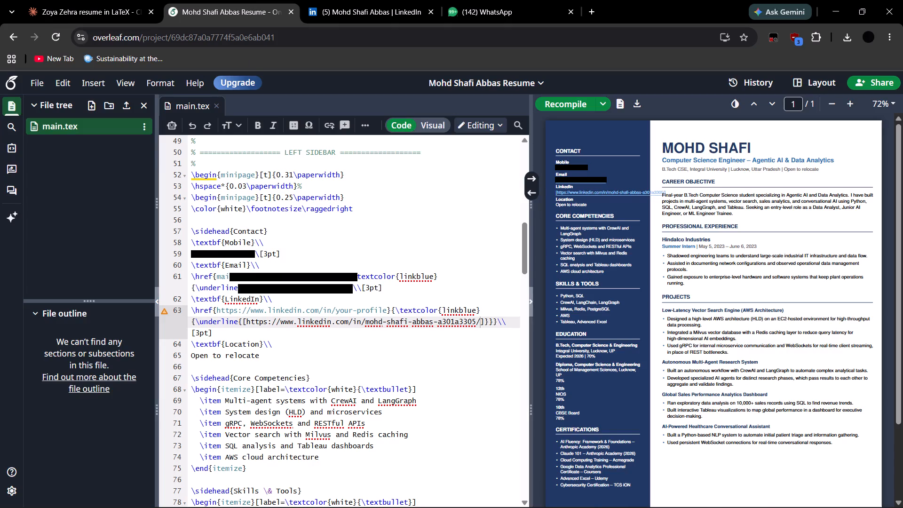
key(ctrl+z)
click(377, 418)
key(ctrl+z)
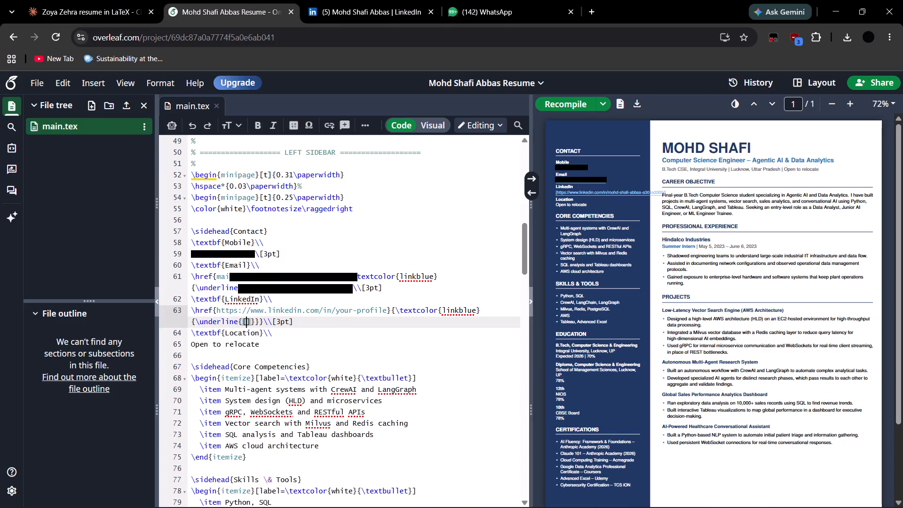
key(ctrl+v)
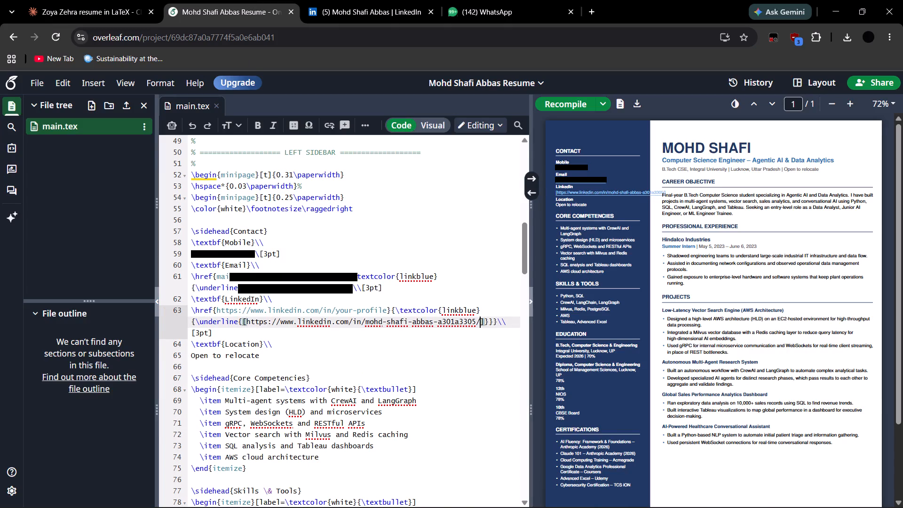
click(434, 334)
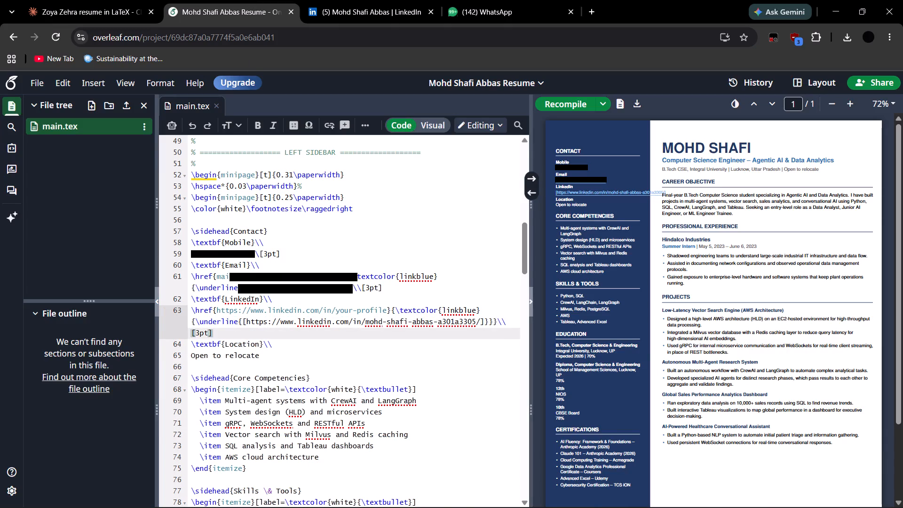
click(360, 327)
click(279, 322)
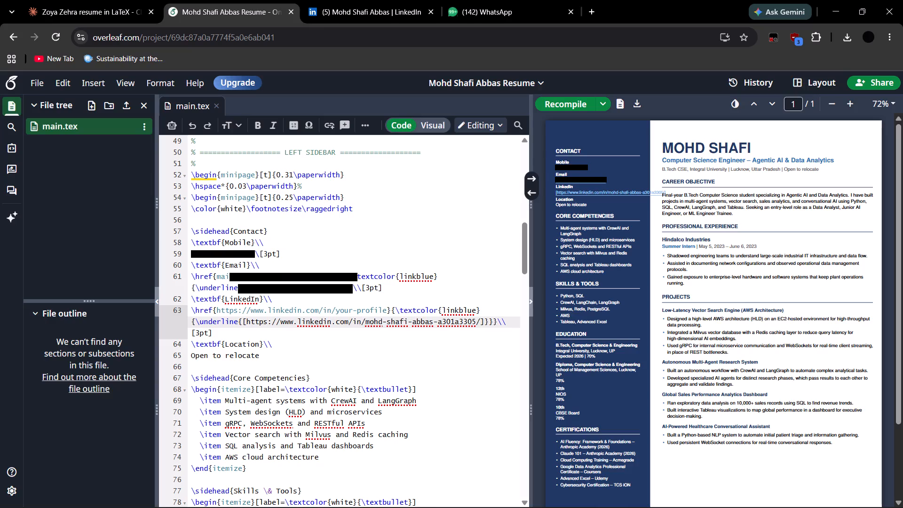
drag(278, 321, 247, 322)
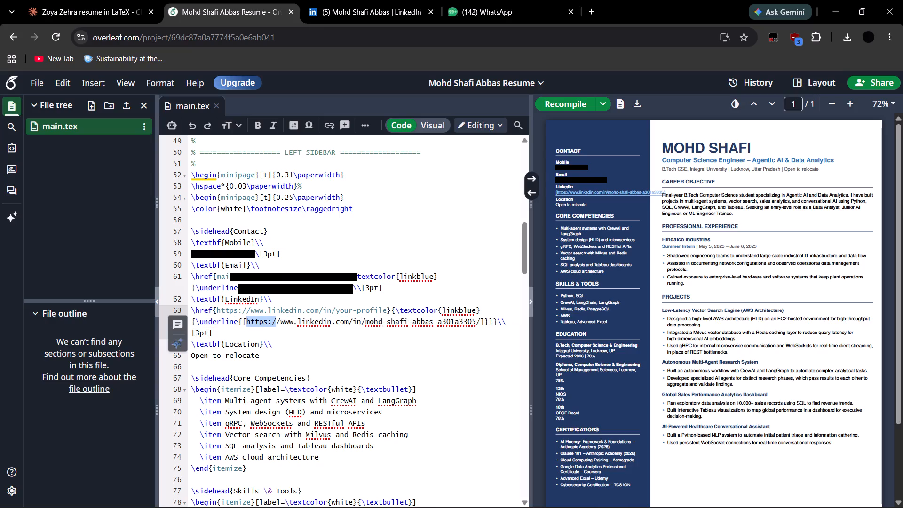
key(BackSpace)
click(250, 327)
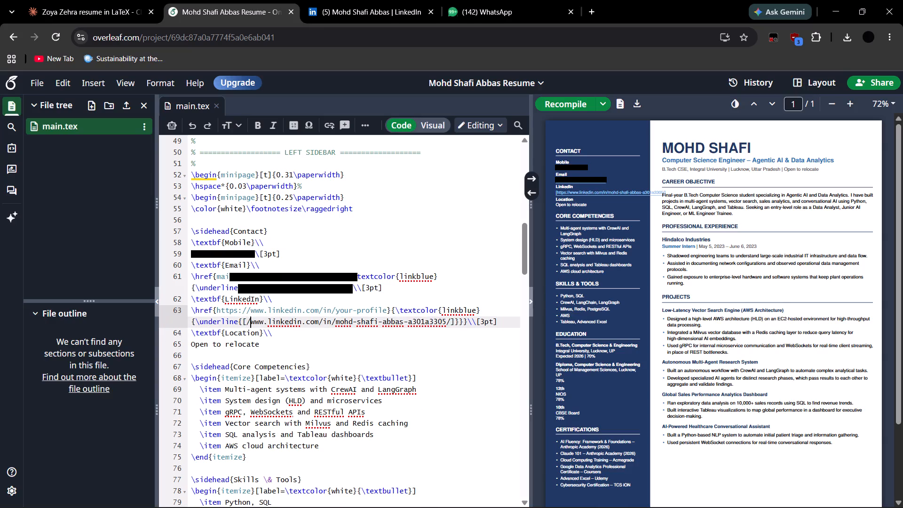
key(BackSpace)
key(Right)
key(Right)
key(Right)
key(Right)
key(Right)
key(Right)
key(Right)
key(Right)
key(Right)
key(Right)
key(Right)
key(Right)
key(Right)
key(Right)
key(Right)
key(Right)
key(Right)
key(Right)
key(Right)
key(Right)
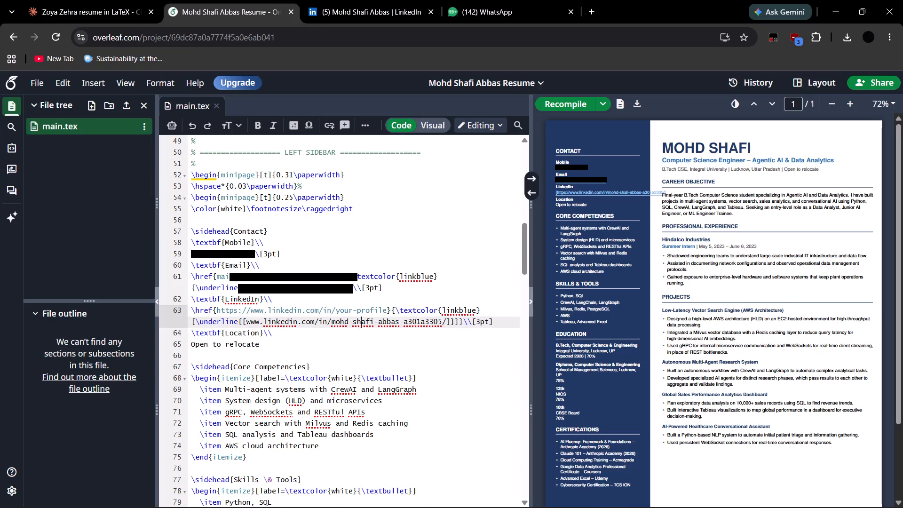
key(Left)
key(Left)
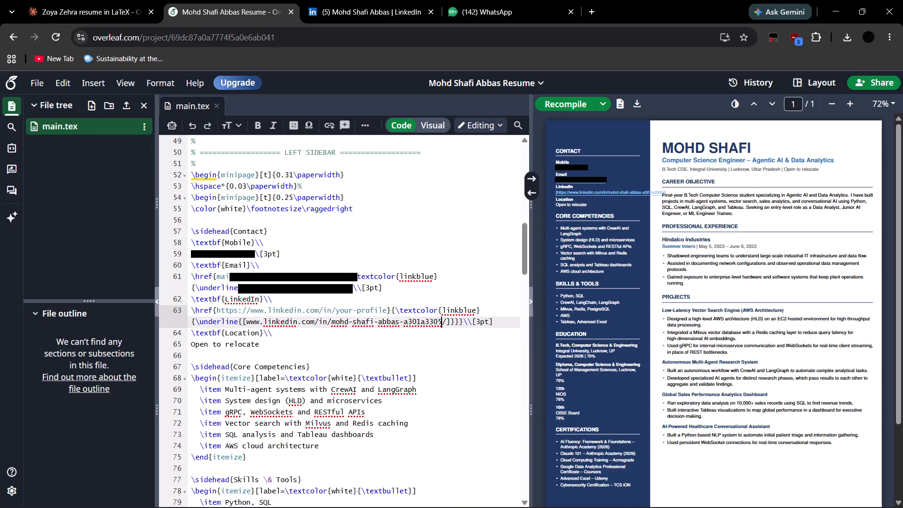
click(568, 112)
click(569, 108)
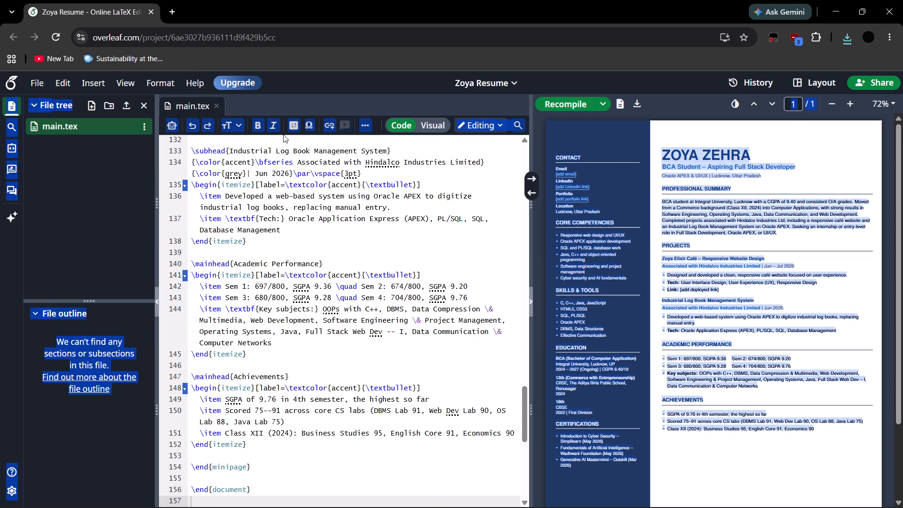
click(273, 181)
key(ctrl+a)
key(Delete)
key(ctrl+v)
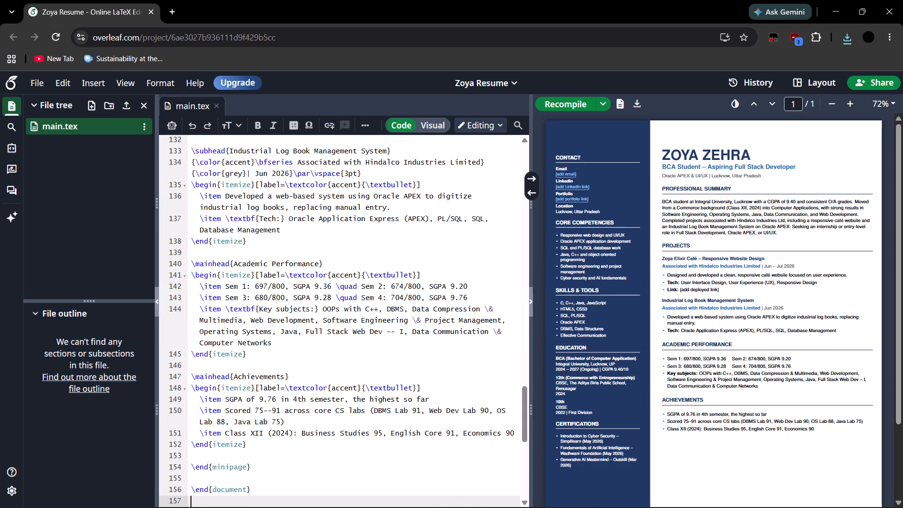
click(547, 95)
click(552, 101)
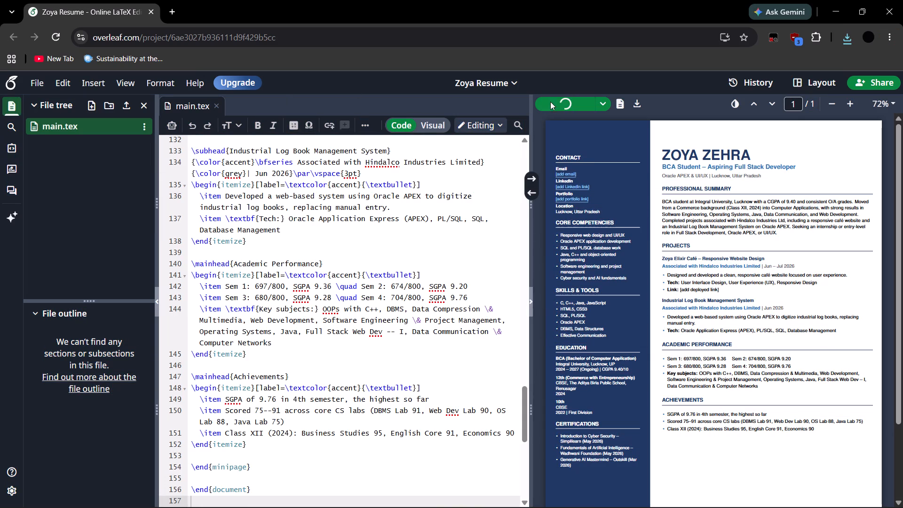
Delete the Portfolio heading and its placeholder link line from the sidebar's Contact section in main.tex.
scroll(341, 317, up, 10)
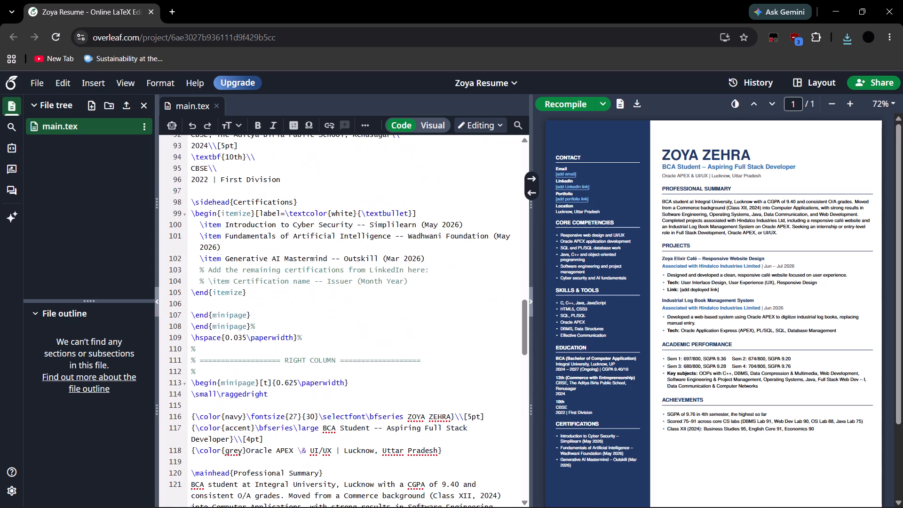
scroll(341, 317, up, 20)
scroll(341, 317, up, 2)
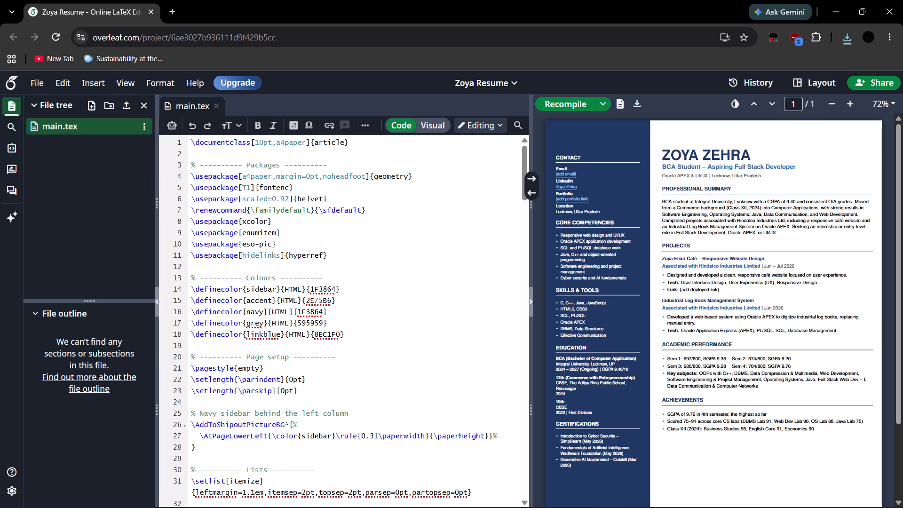
scroll(332, 338, down, 4)
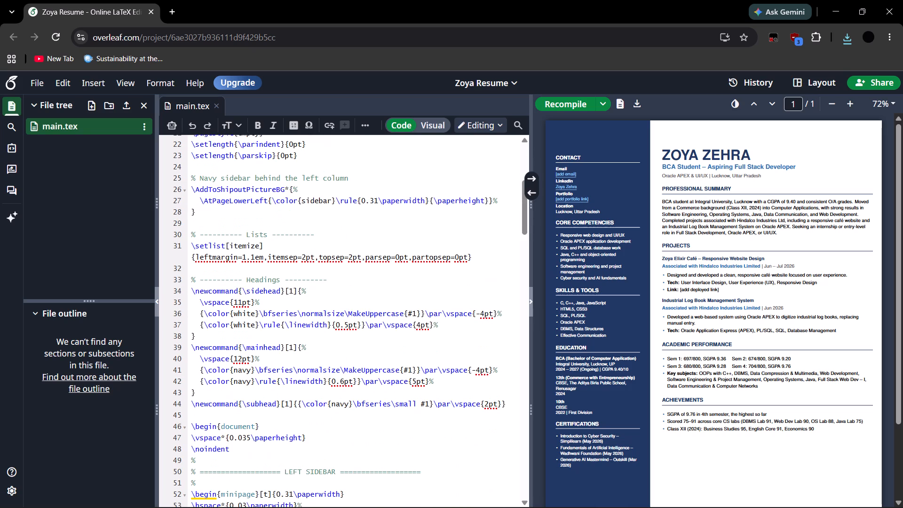
scroll(332, 357, up, 6)
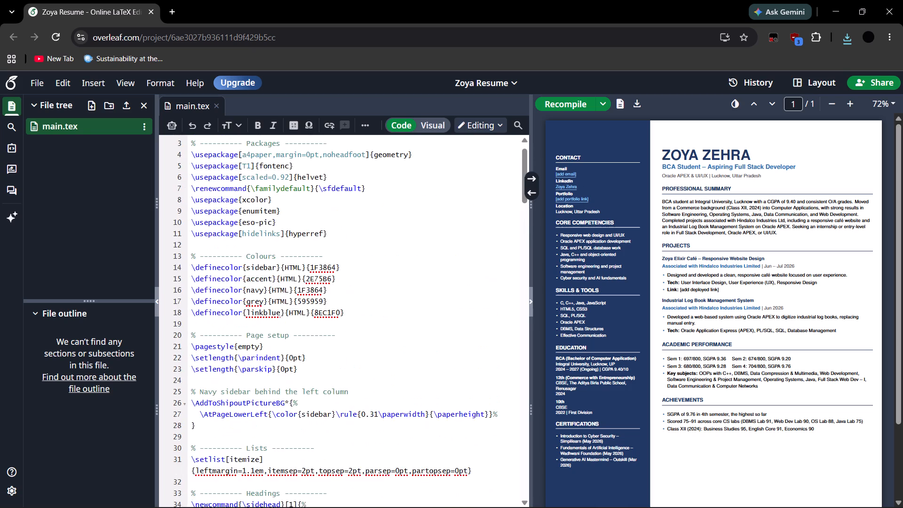
scroll(332, 357, down, 8)
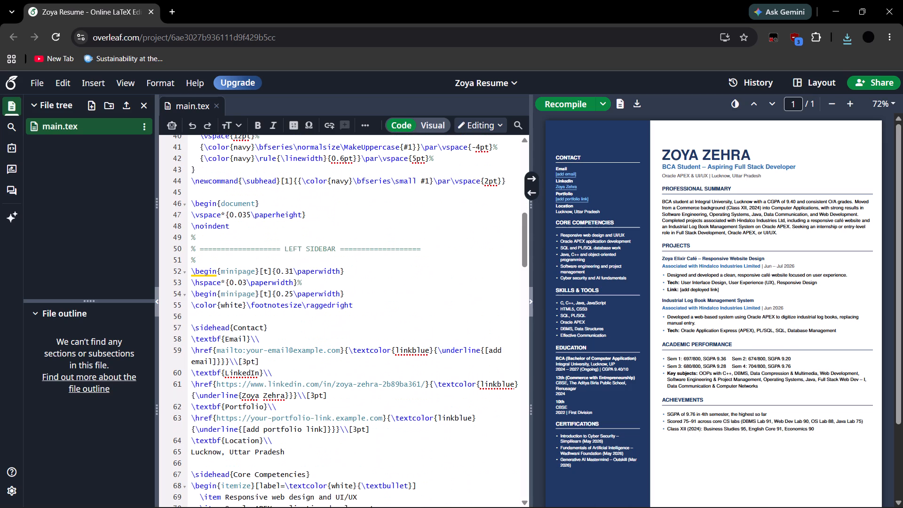
scroll(332, 357, down, 1)
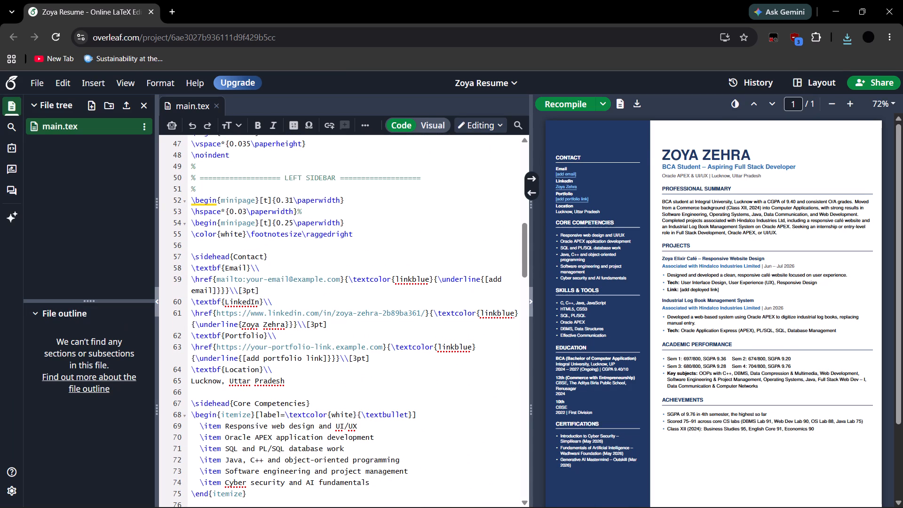
click(350, 360)
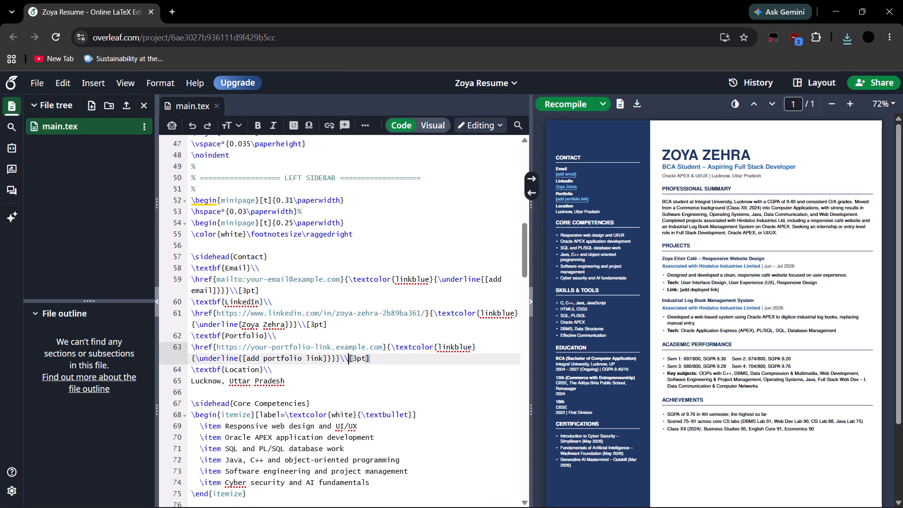
drag(379, 358, 190, 343)
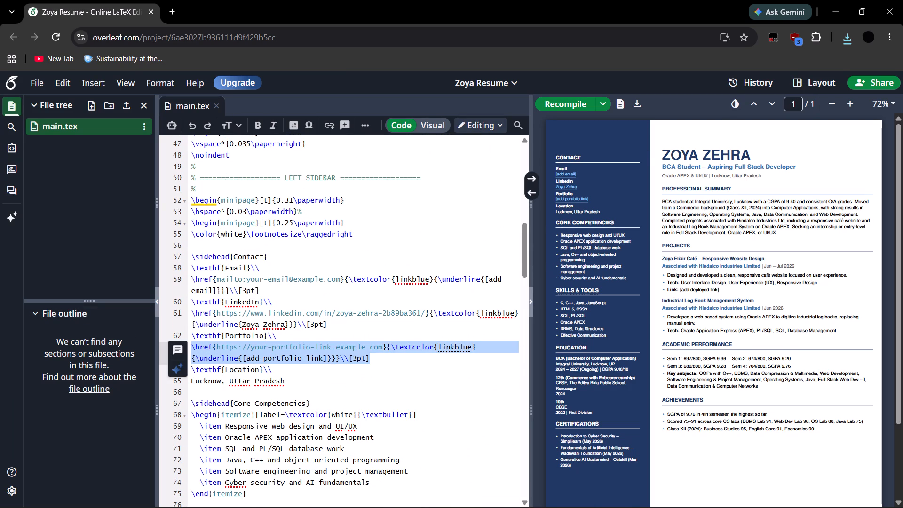
key(BackSpace)
drag(298, 335, 205, 339)
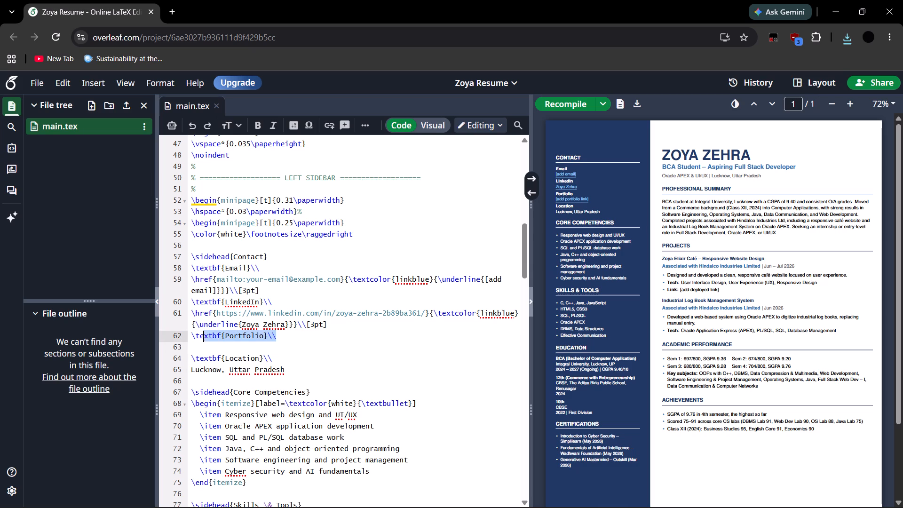
drag(205, 339, 193, 341)
key(BackSpace)
click(203, 351)
key(BackSpace)
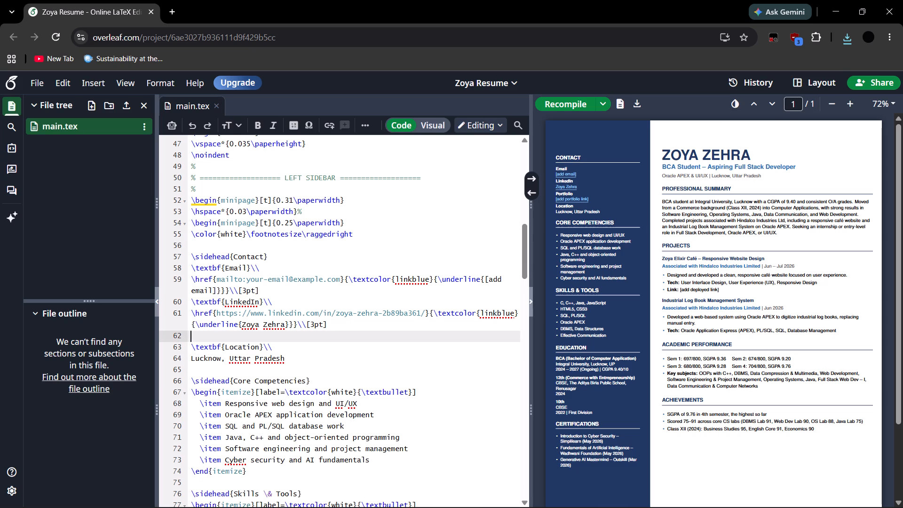
key(BackSpace)
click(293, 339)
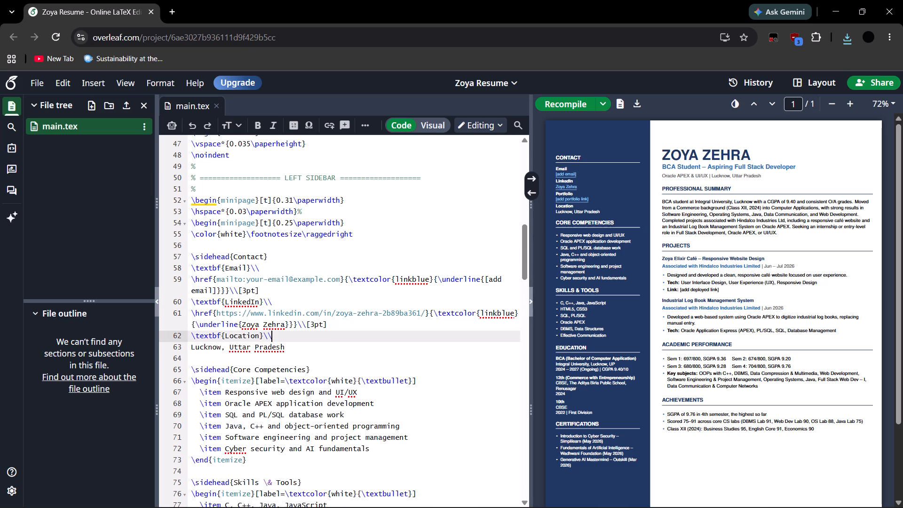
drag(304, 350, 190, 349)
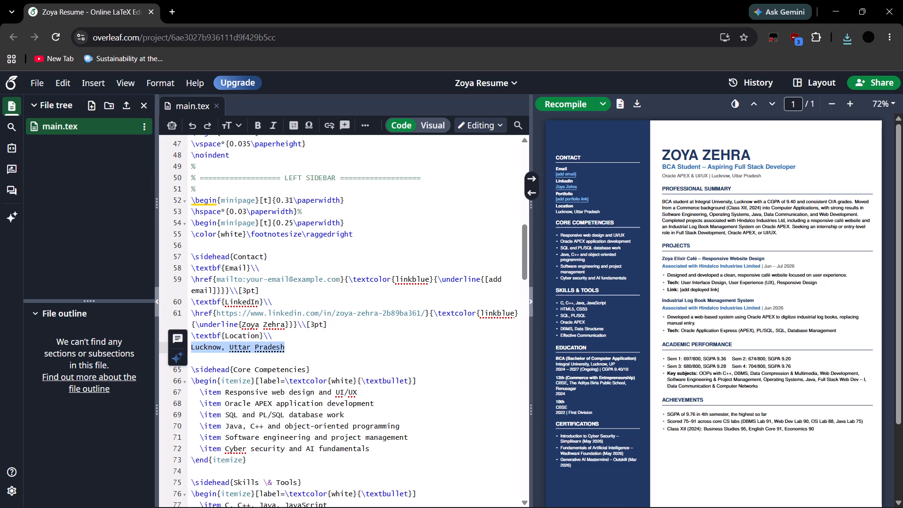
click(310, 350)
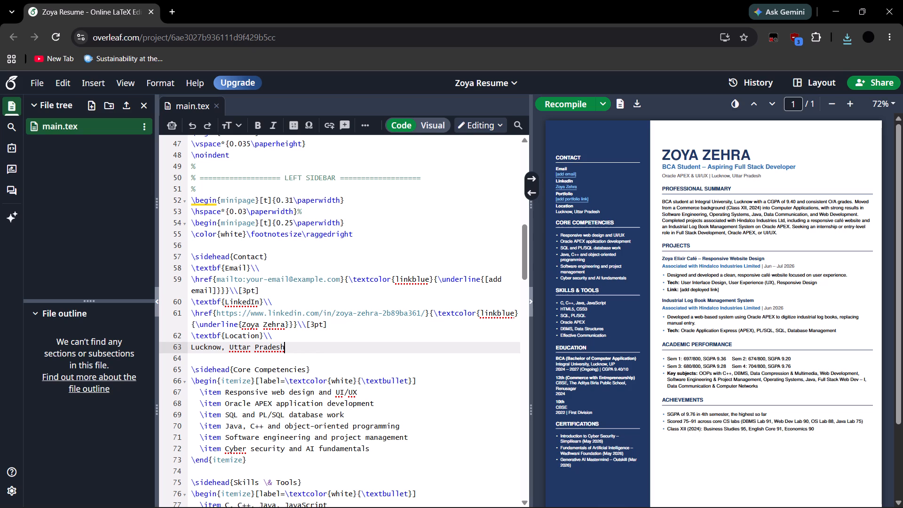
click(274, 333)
Delete the placeholder mailto address from the Email link's href in the Contact section.
click(289, 281)
drag(341, 279, 220, 280)
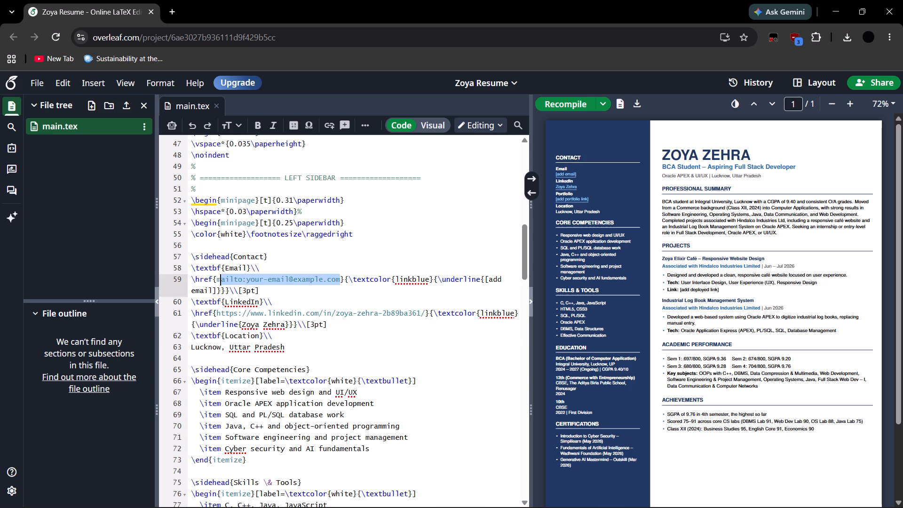
drag(220, 280, 219, 280)
key(BackSpace)
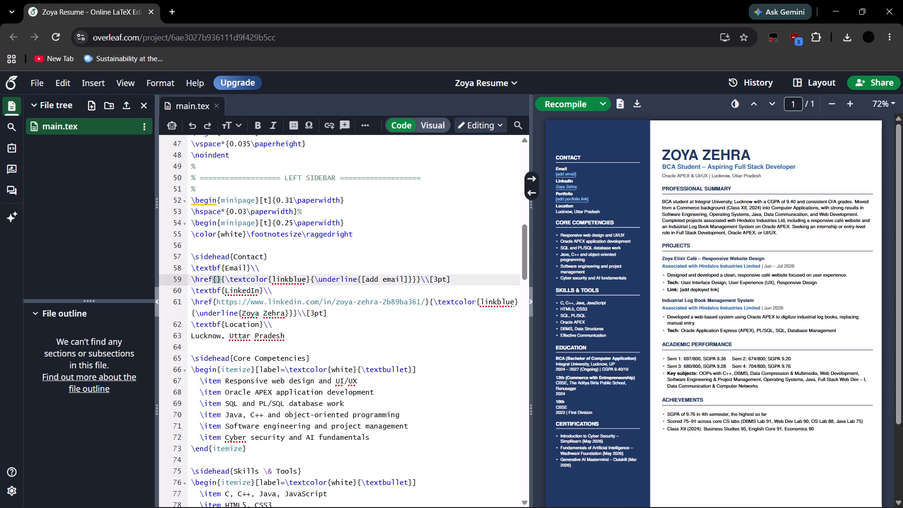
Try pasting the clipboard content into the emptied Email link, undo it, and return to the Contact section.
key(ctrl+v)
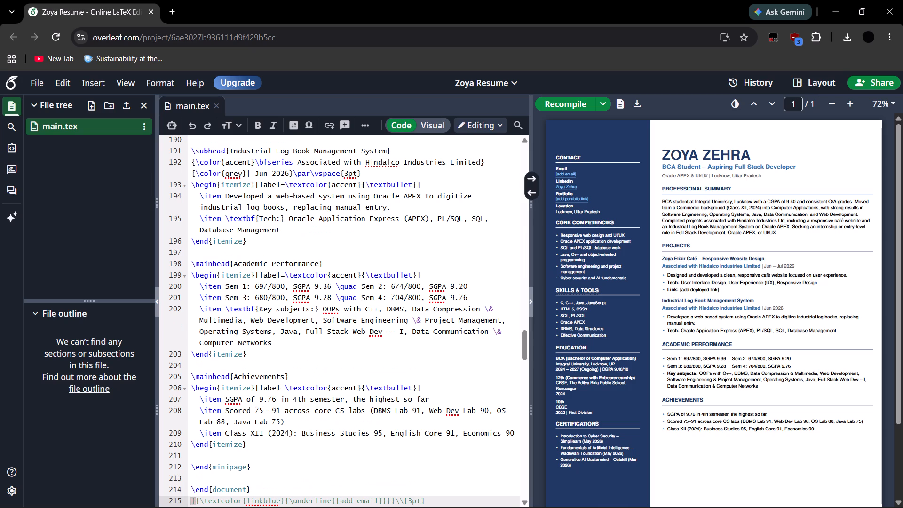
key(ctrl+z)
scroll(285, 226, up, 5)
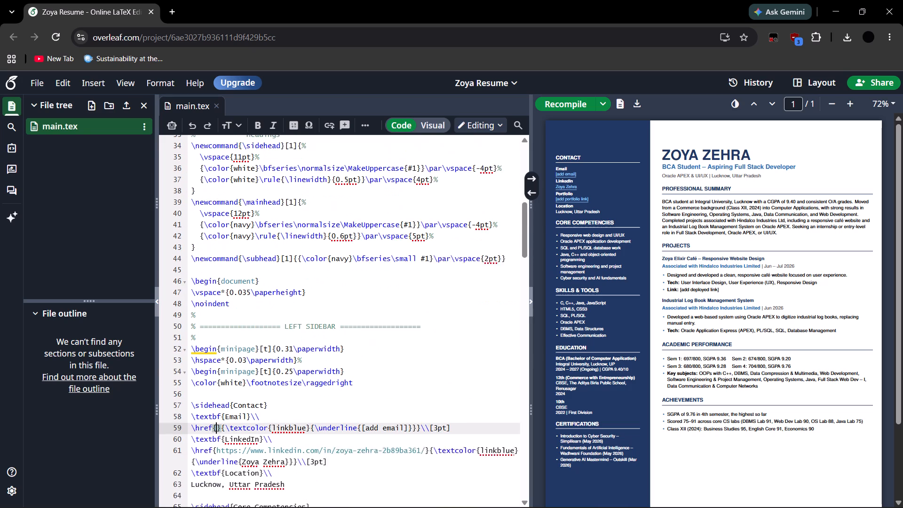
key(alt+Tab)
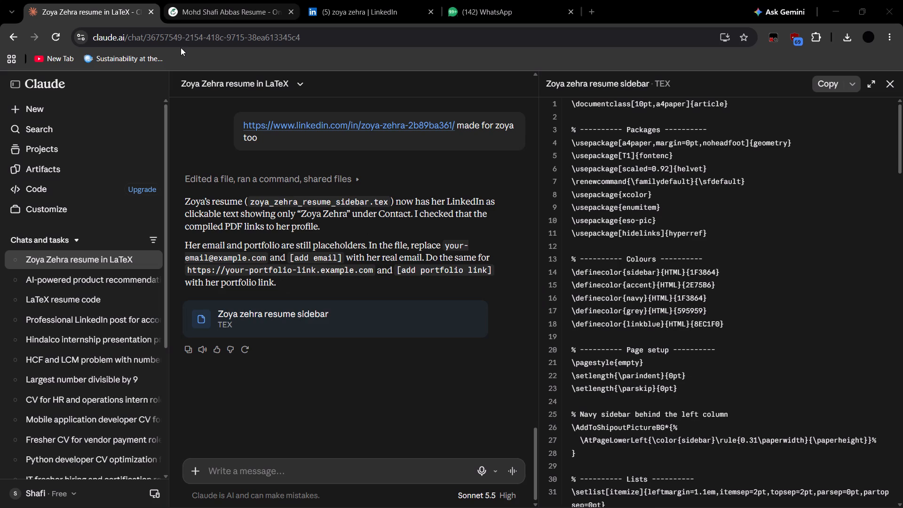
click(216, 0)
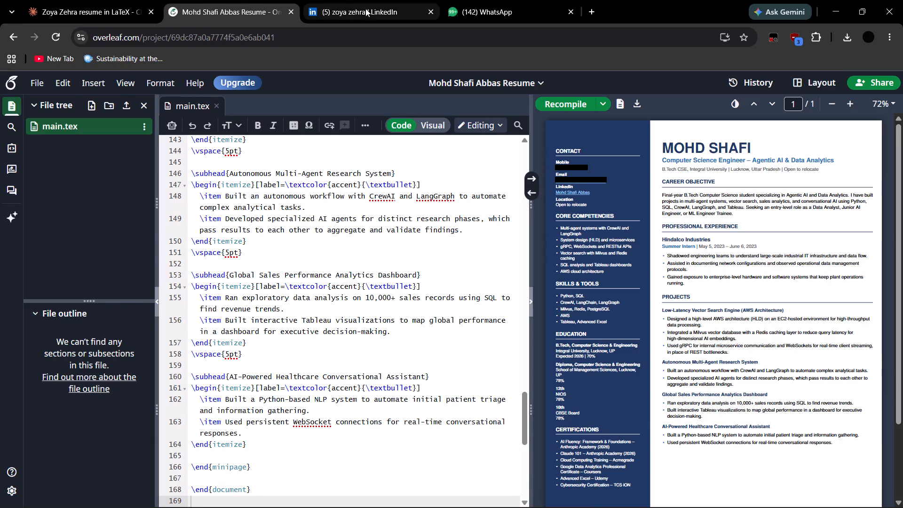
click(365, 8)
right_click(299, 190)
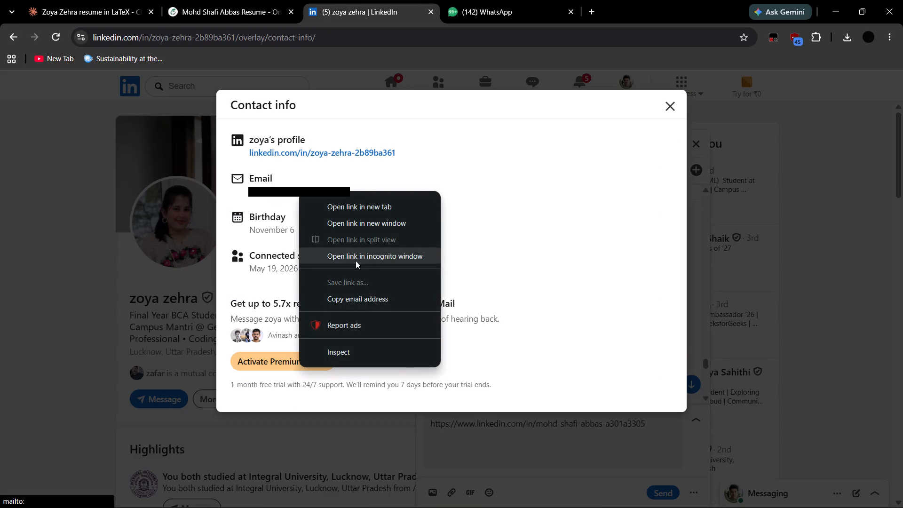
click(354, 299)
Return to Zoya's Overleaf project, paste the copied email address into the Contact section's Email entry, and recompile the resume.
key(alt+Tab)
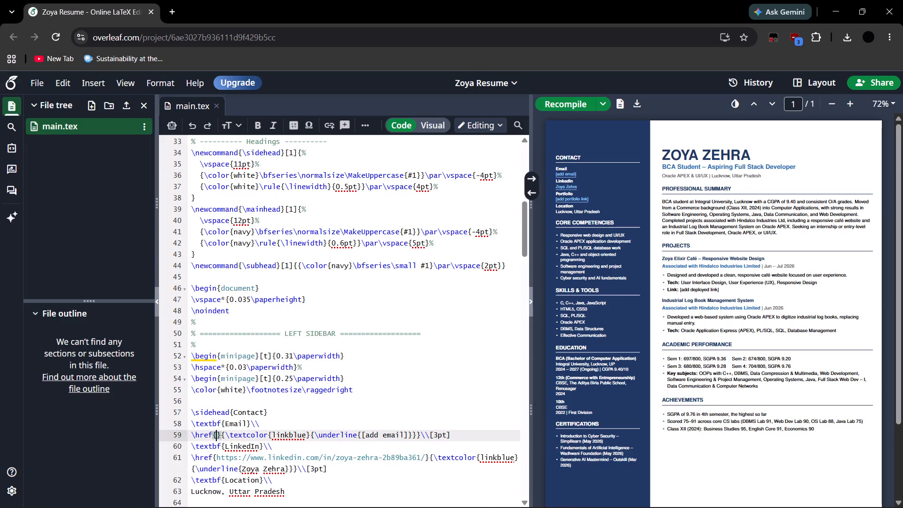
key(ctrl+v)
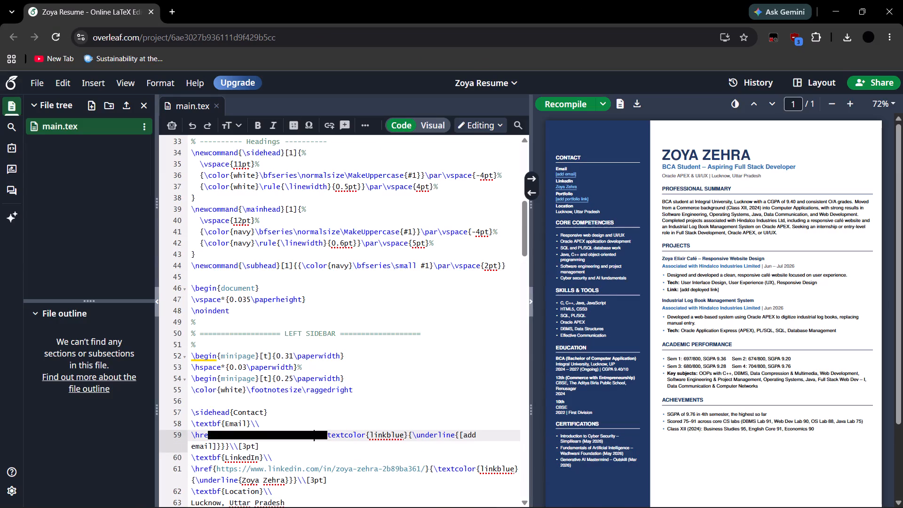
click(570, 107)
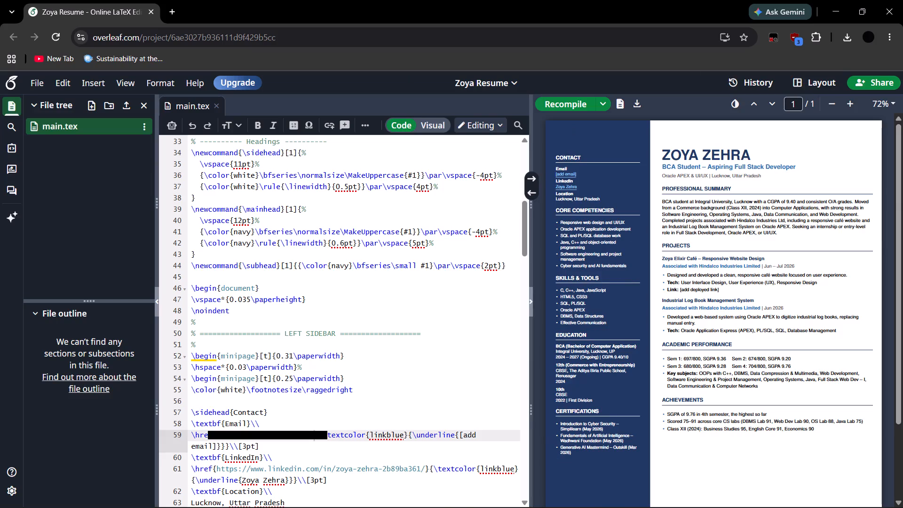
Undo the pasted address in the Contact section's Email link so its href holds the placeholder mailto address again.
click(293, 447)
click(484, 435)
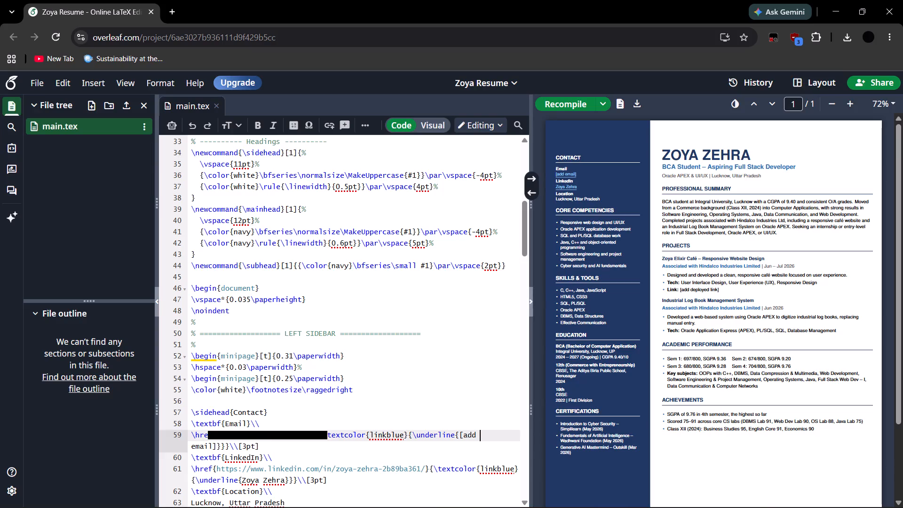
key(ctrl+z)
key(ctrl+z)
Replace the "add email" placeholder in the Email link's displayed text with the copied email address and recompile the resume.
click(214, 453)
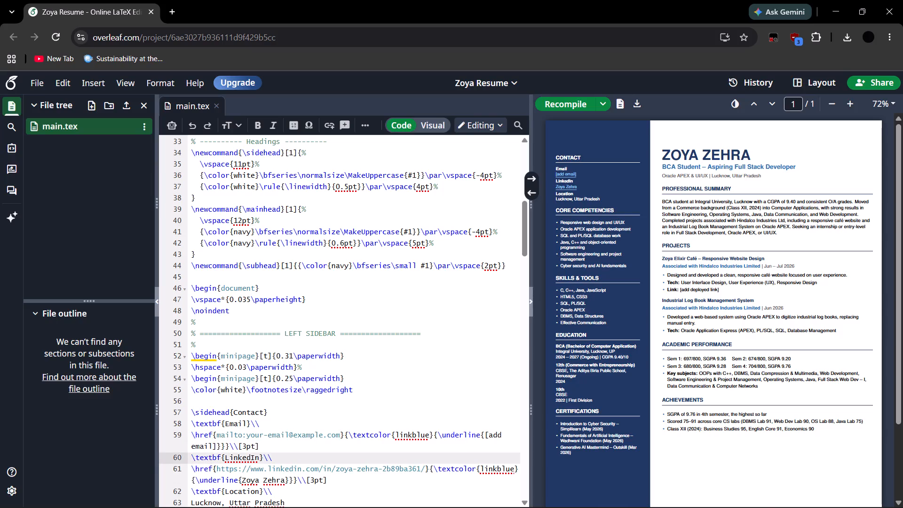
drag(211, 446, 189, 449)
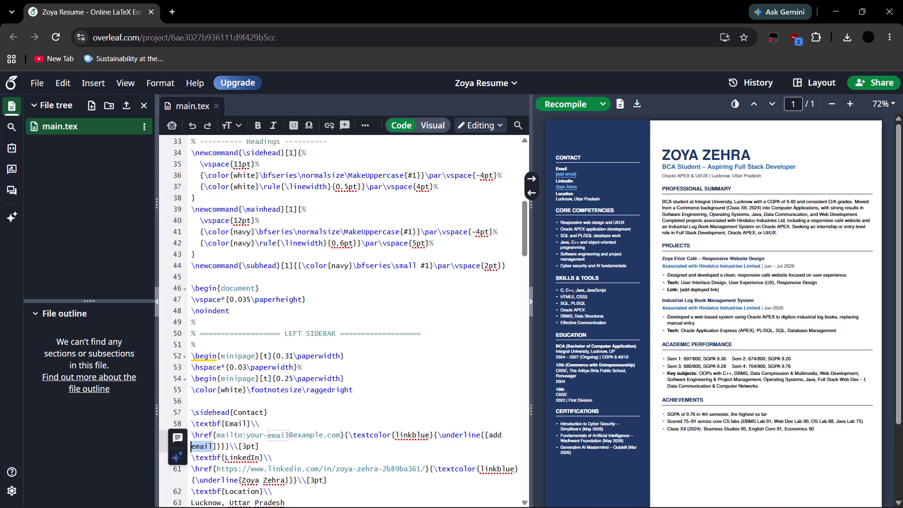
key(BackSpace)
key(BackSpace)
key(BackSpace)
key(BackSpace)
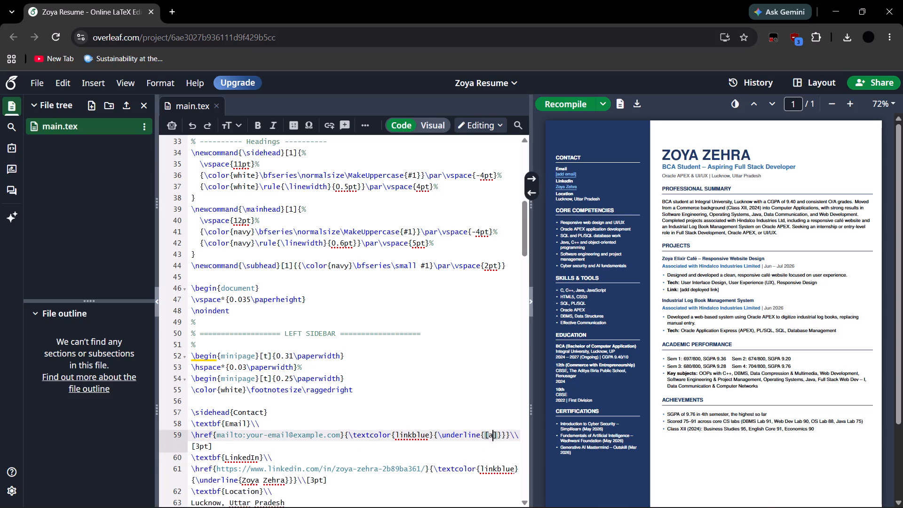
key(BackSpace)
key(ctrl+v)
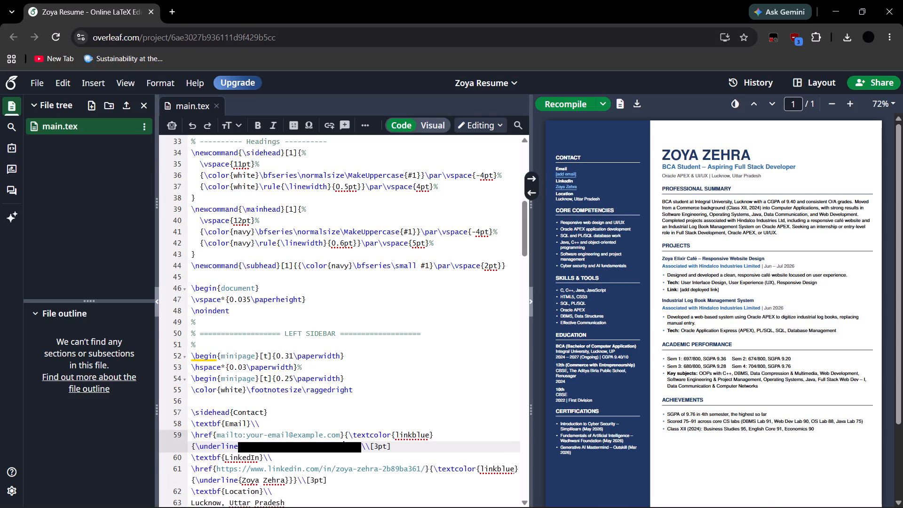
click(573, 109)
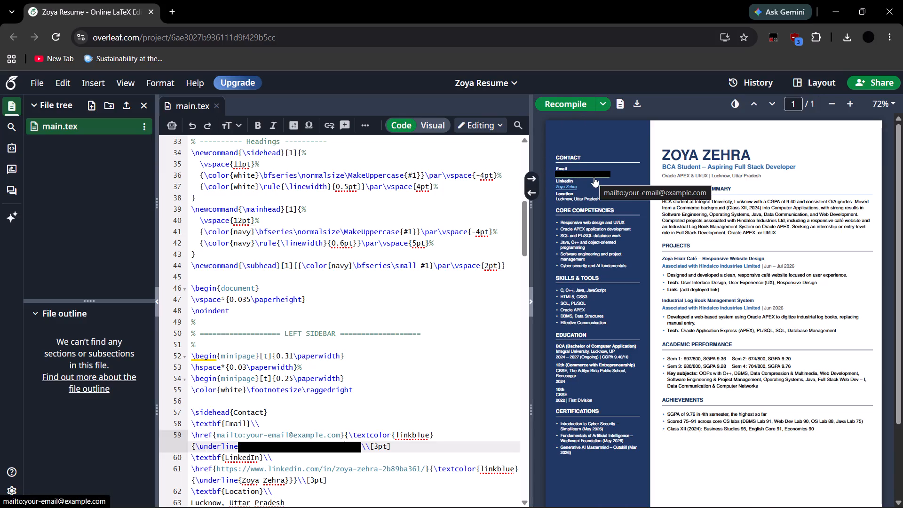
Test the Email link under Contact in the compiled resume preview and dismiss the app chooser.
click(602, 188)
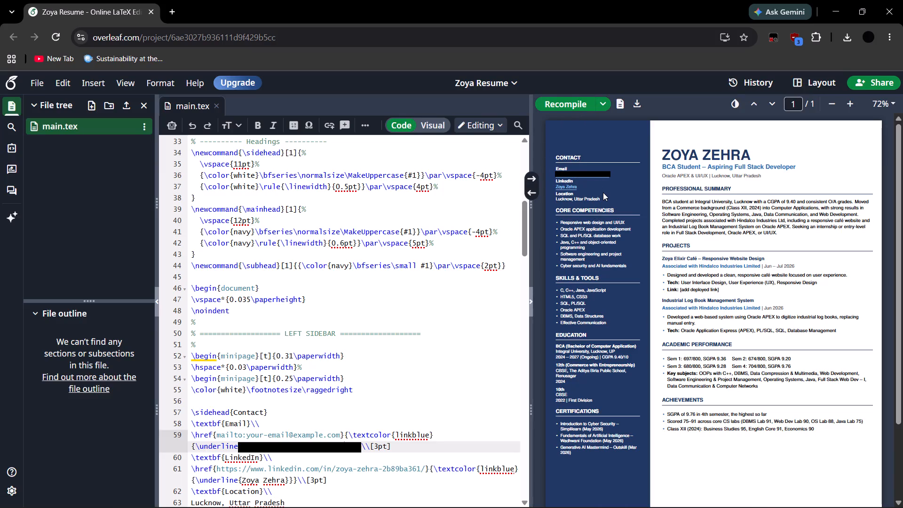
click(577, 173)
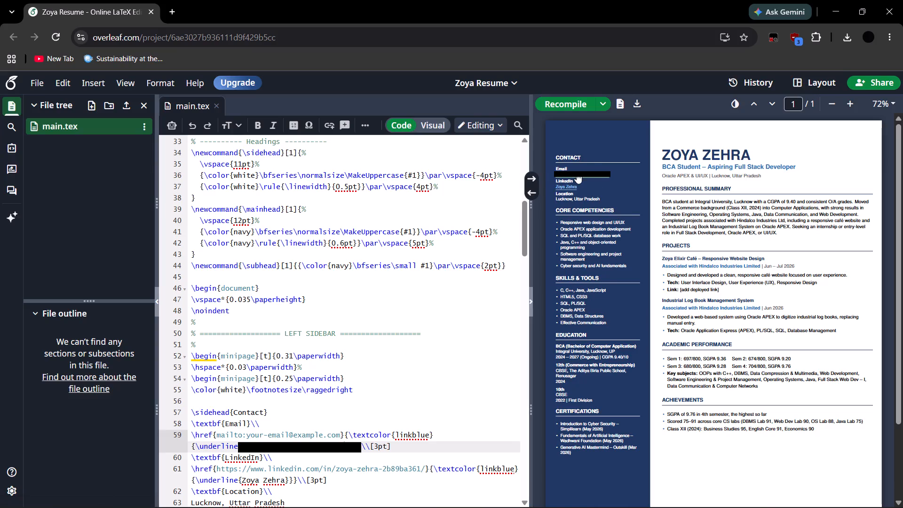
click(614, 225)
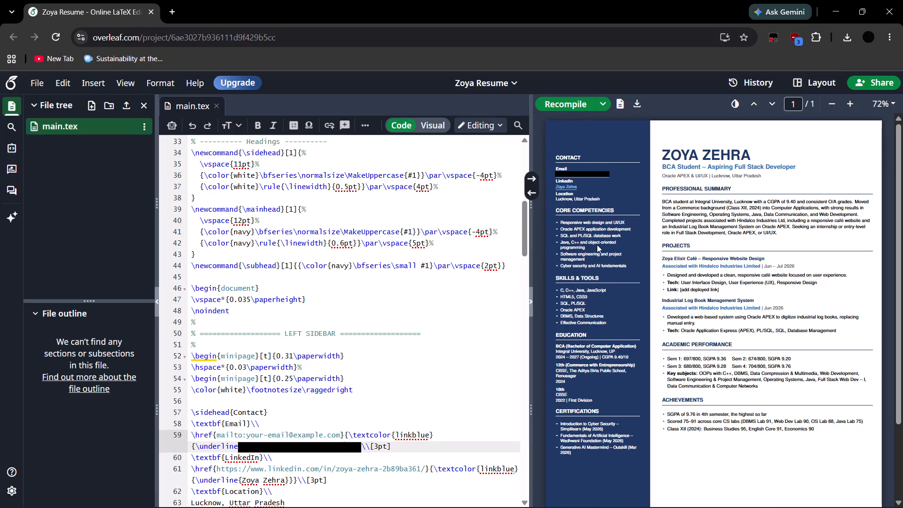
Download the recompiled PDF of Zoya's resume.
click(847, 34)
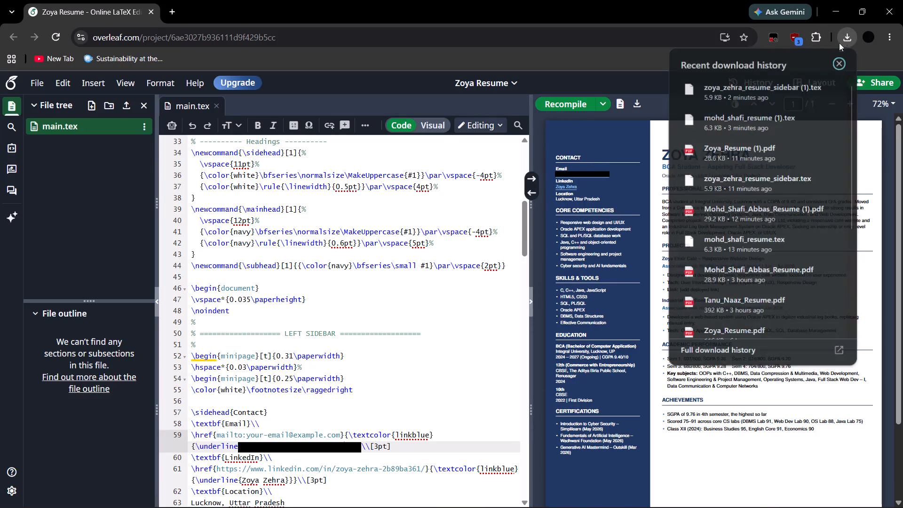
click(597, 56)
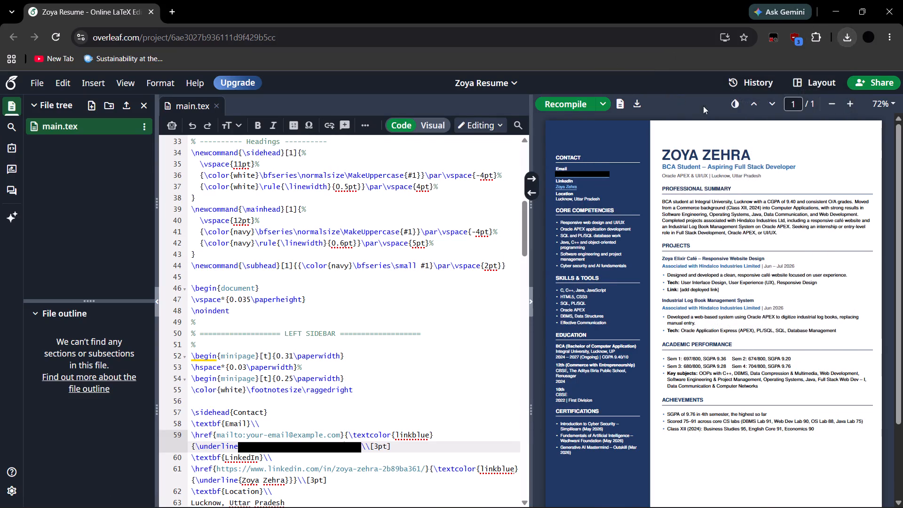
click(639, 100)
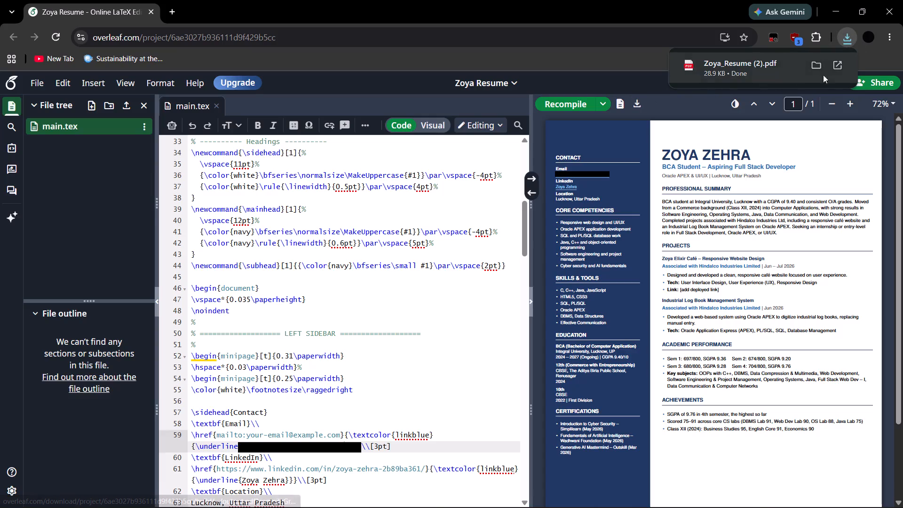
Show the downloaded Zoya_Resume (2) PDF in the Downloads folder and copy the file.
click(812, 64)
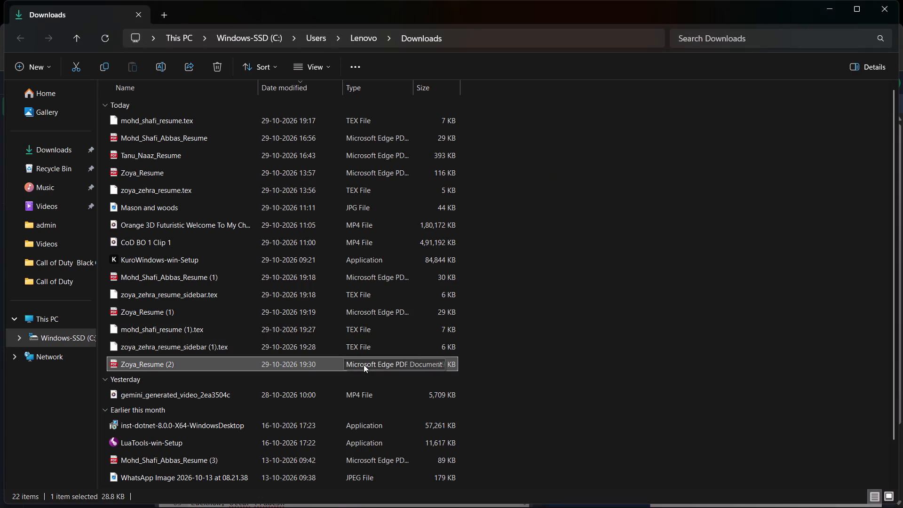
key(ctrl+c)
Switch from File Explorer back to the Chrome window with the Zoya Resume project.
key(alt+Tab)
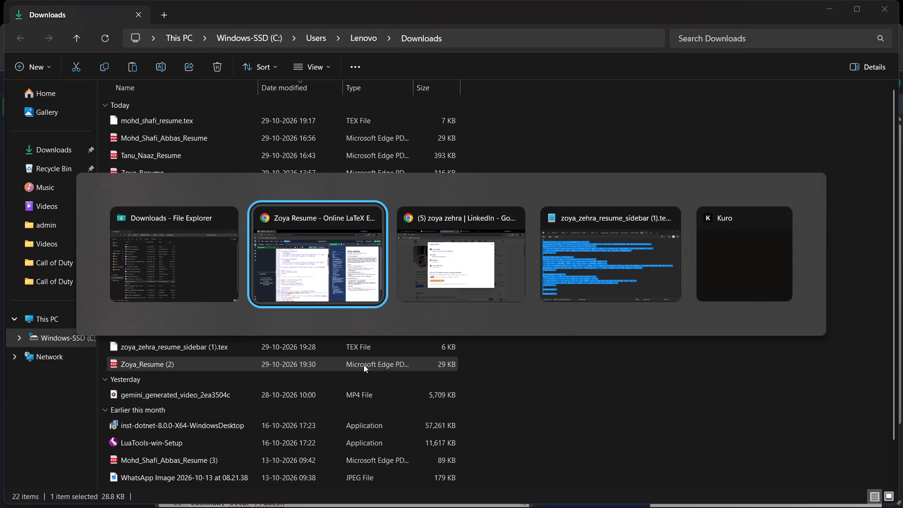
key(alt+Tab)
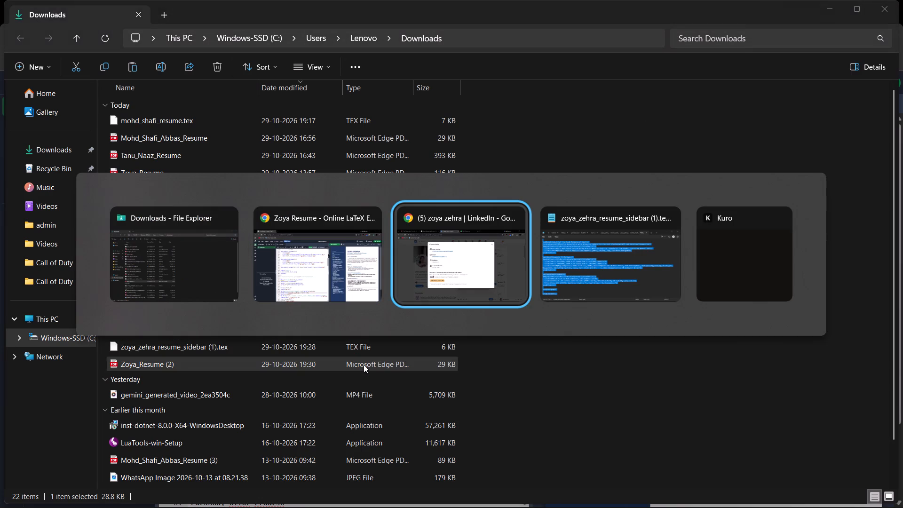
key(alt+Tab)
key(alt+Tab)
key(alt+Tab)
key(alt+Tab)
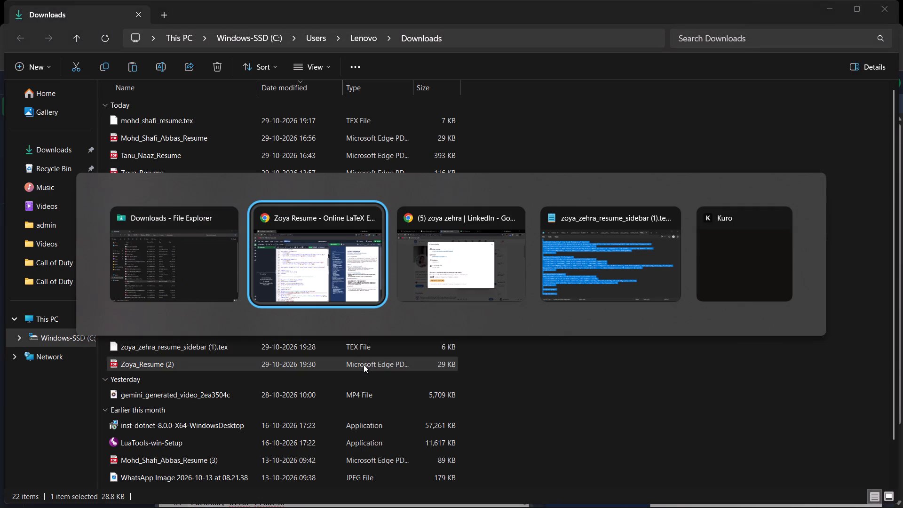
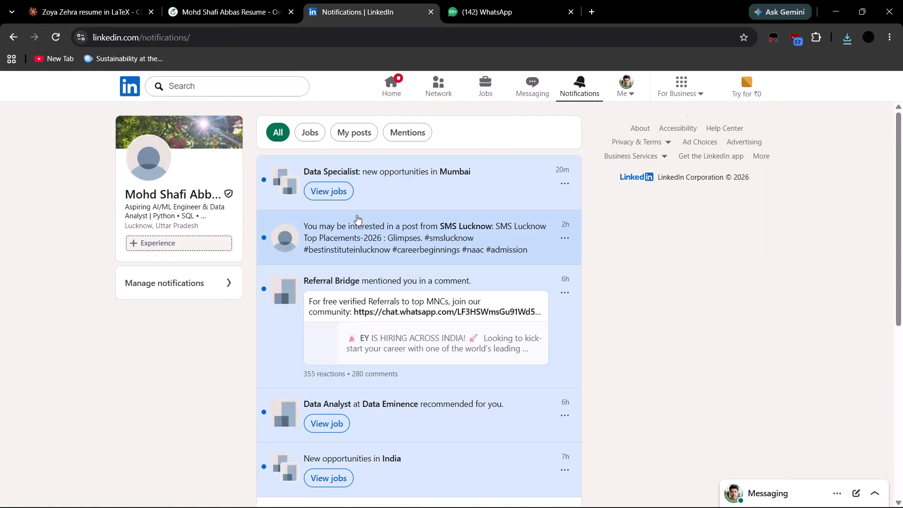
scroll(359, 214, down, 4)
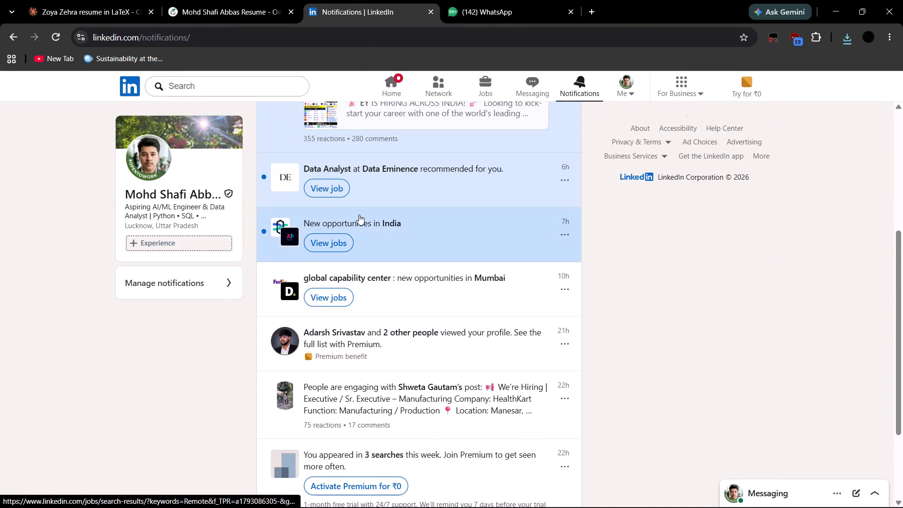
scroll(359, 214, up, 8)
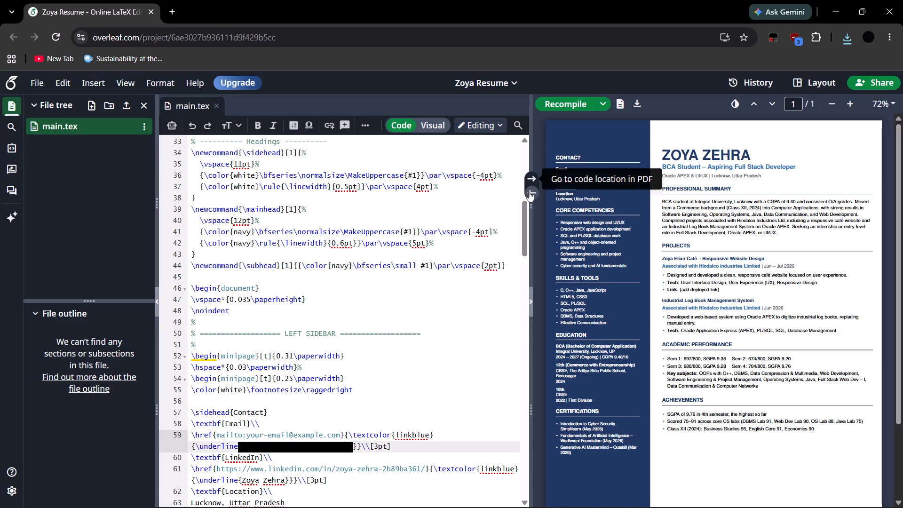
scroll(756, 220, up, 1)
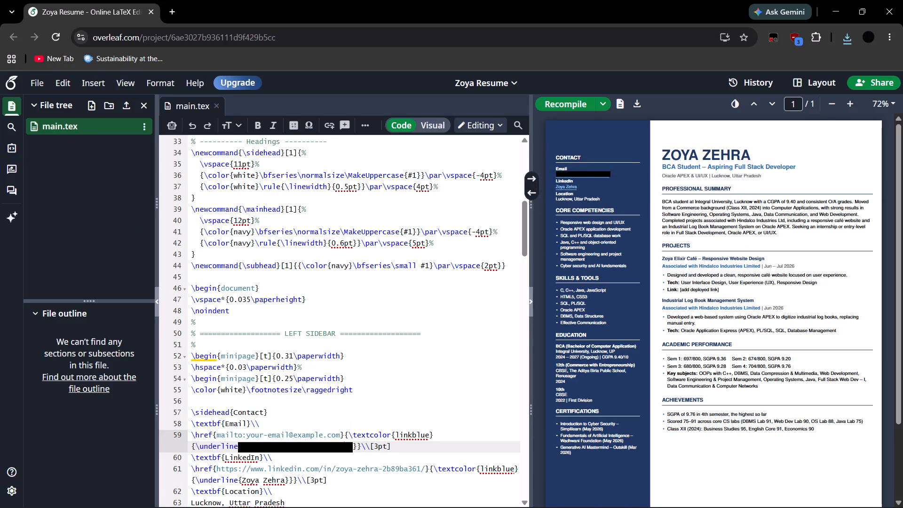
scroll(756, 220, up, 1)
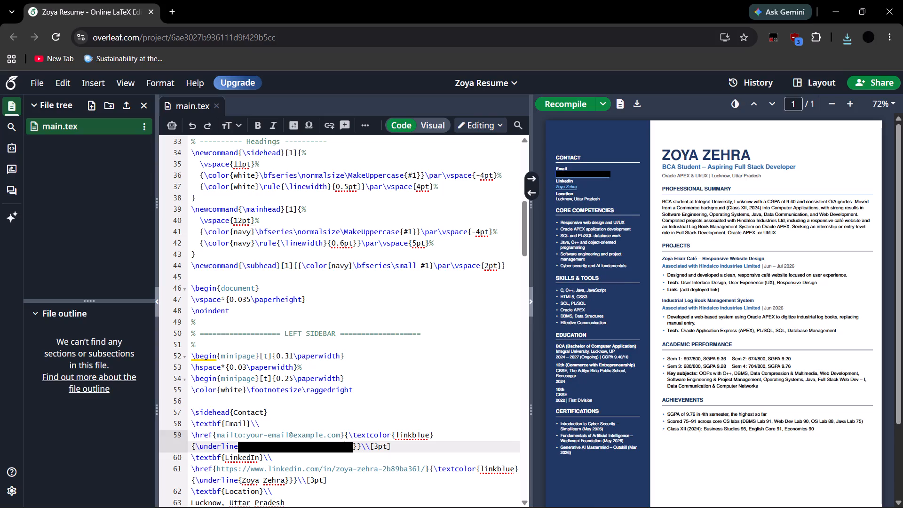
key(alt+Tab)
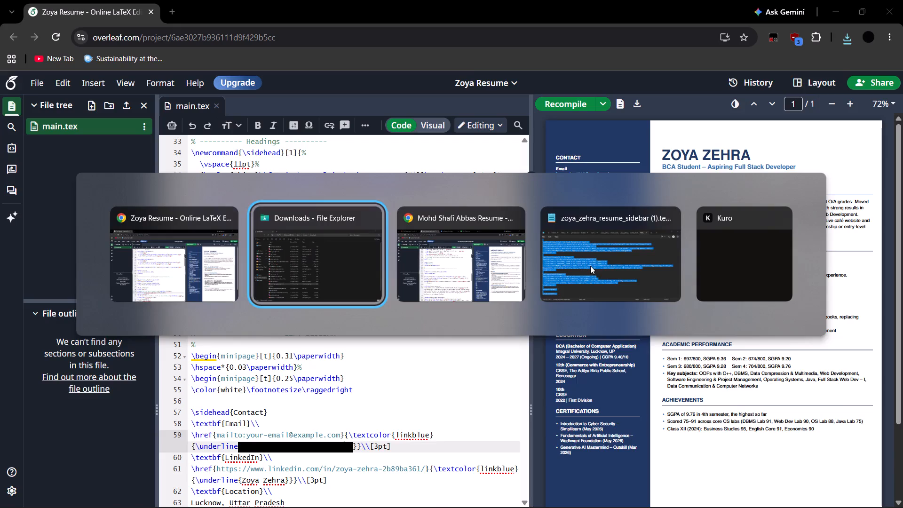
key(alt+Tab)
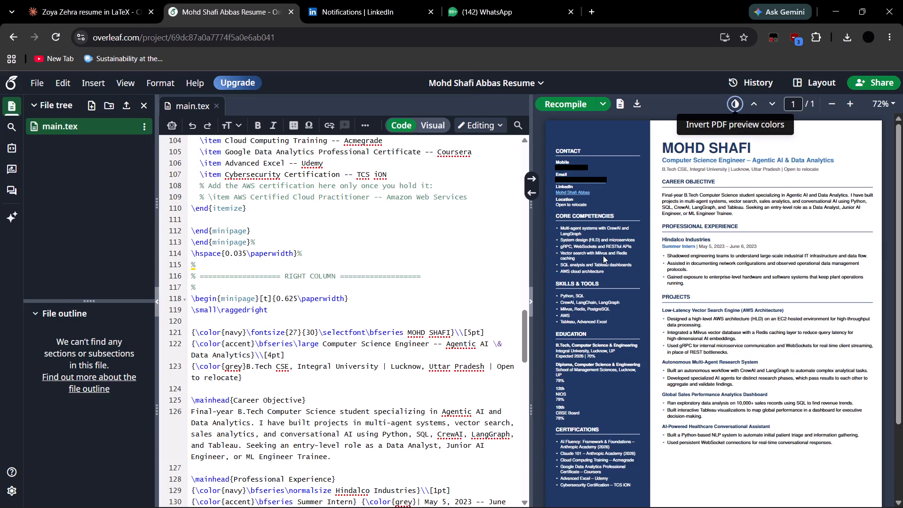
key(alt+Tab)
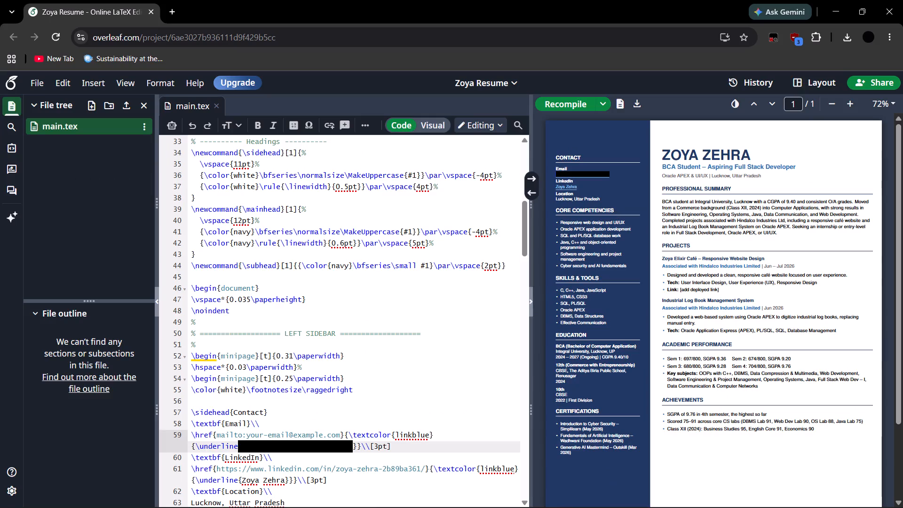
key(alt+Tab)
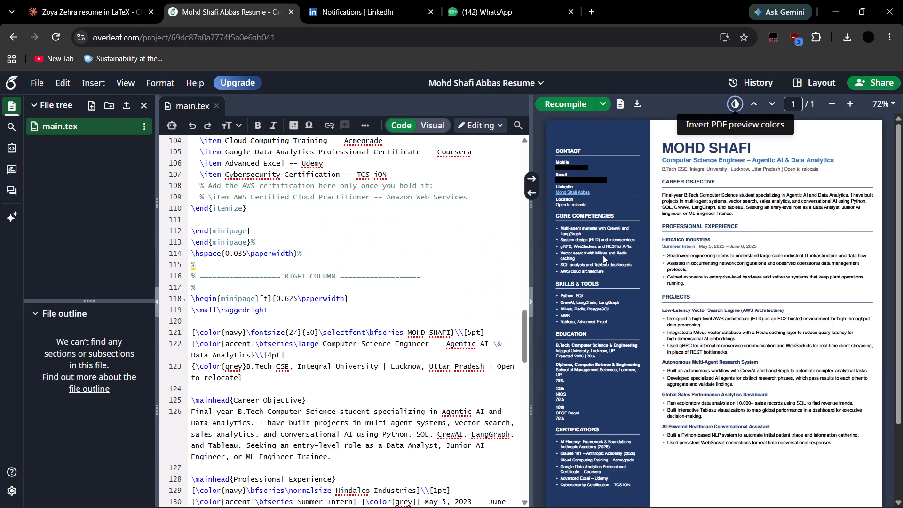
key(alt+Tab)
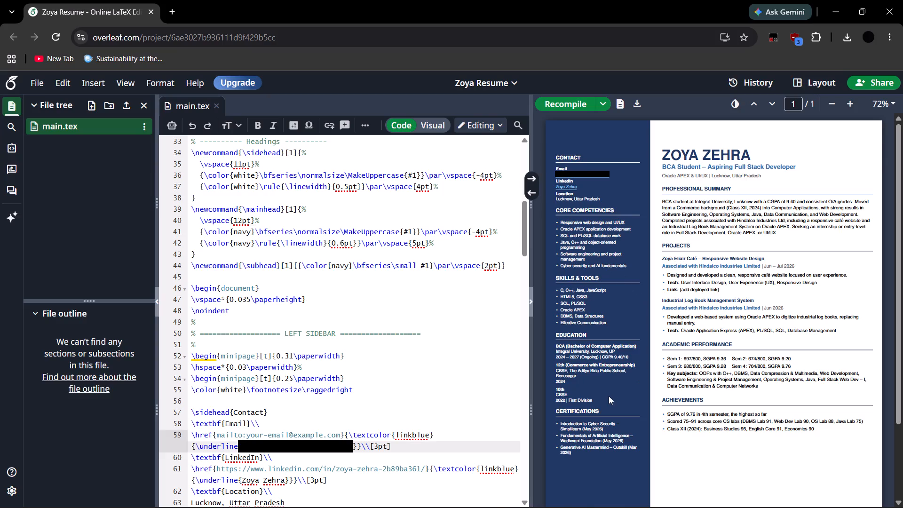
Examine the LaTeX source of Zoya's resume from the packages and colours down to the Contact and Core Competencies sections.
scroll(422, 340, up, 4)
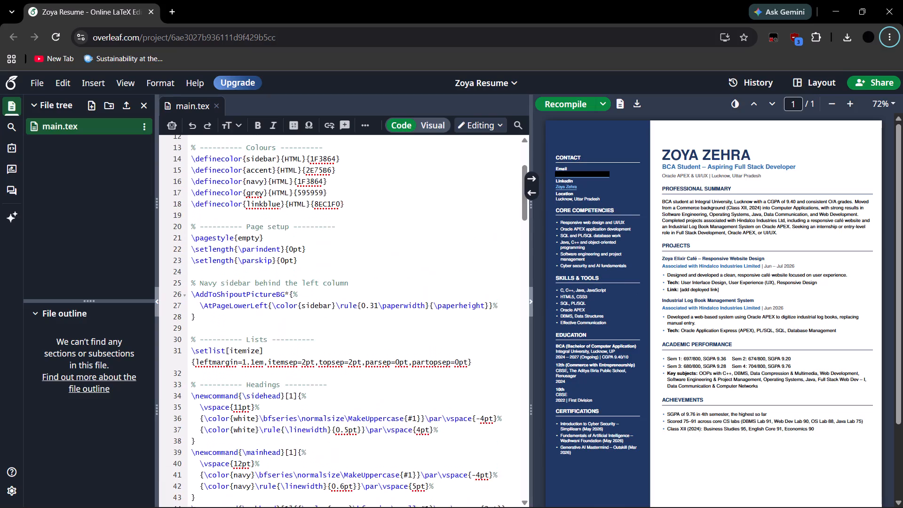
scroll(422, 340, up, 4)
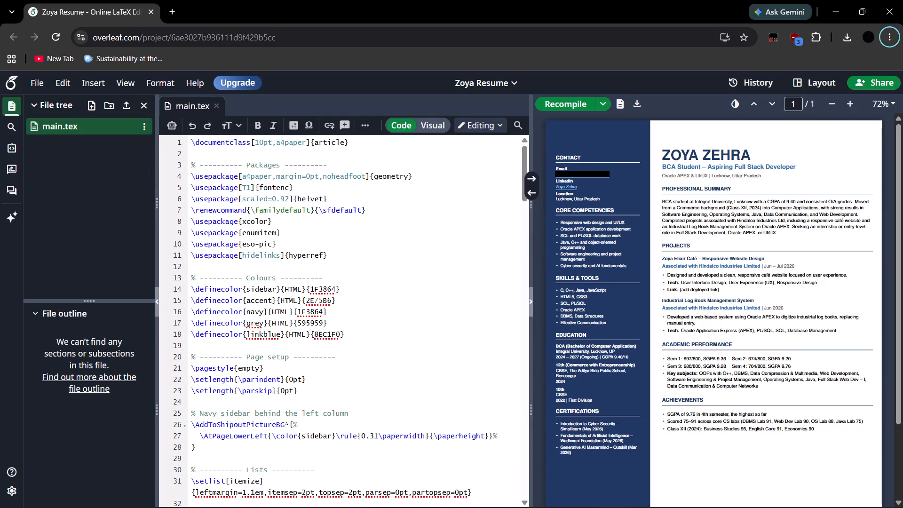
scroll(280, 337, down, 4)
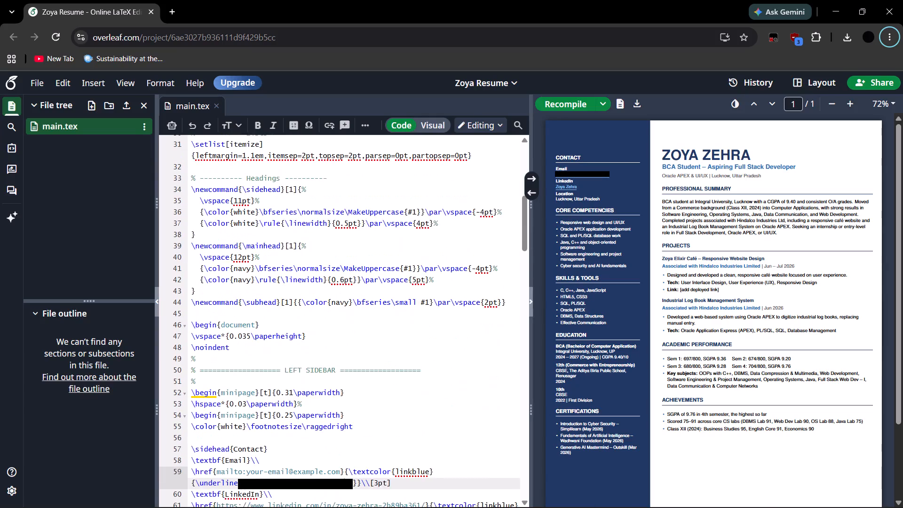
scroll(280, 337, down, 2)
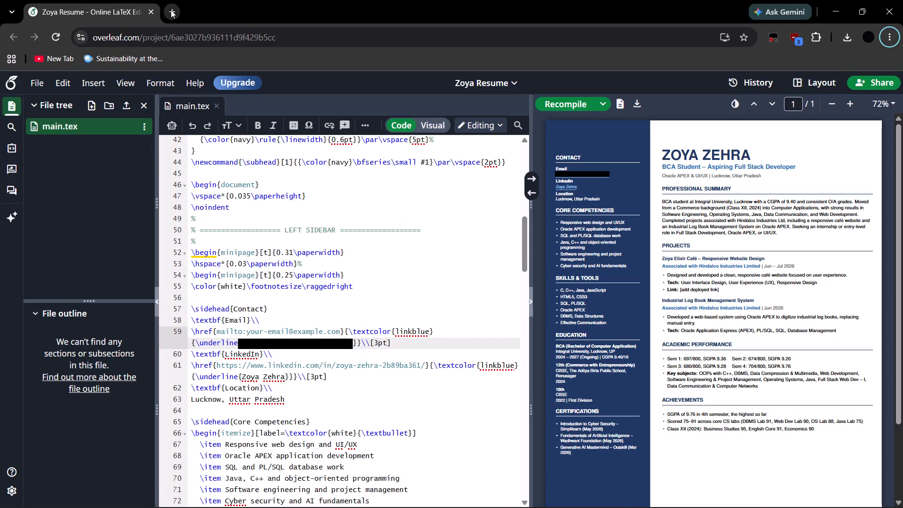
In a new tab, google "latex code can be used where and i i knew this where will it place me as an fresher graduated from btech CSE".
click(171, 10)
text(latex code can be used where and i)
key(space)
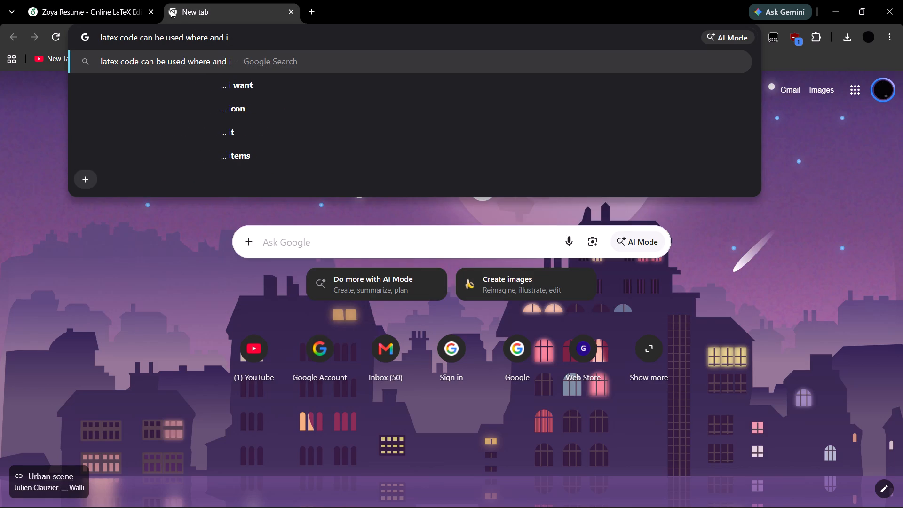
text(i knew)
key(space)
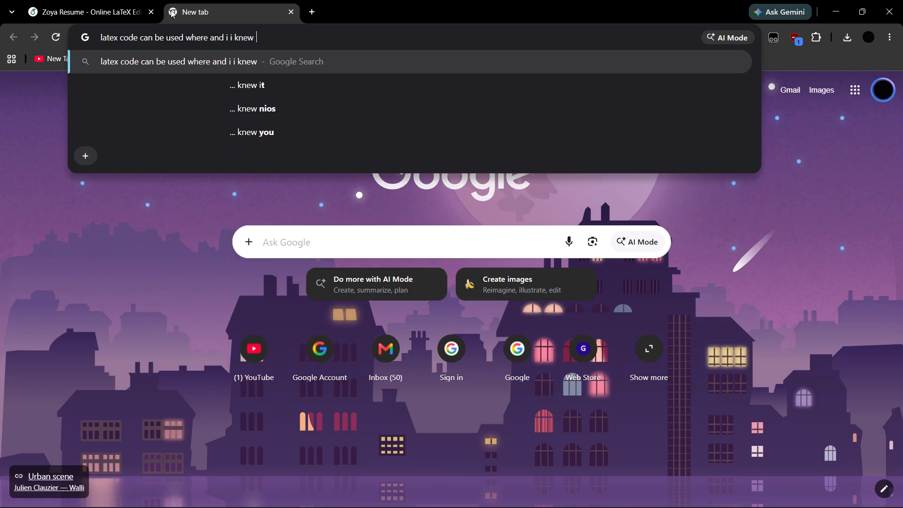
text(this)
key(space)
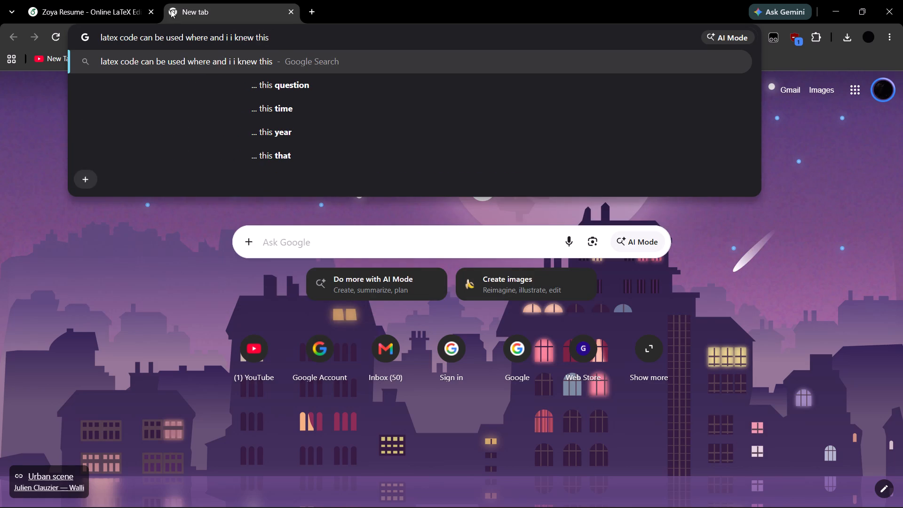
text(ho)
key(BackSpace)
key(BackSpace)
text(where wi)
text(ll it place me as an)
key(space)
text(fresher)
key(space)
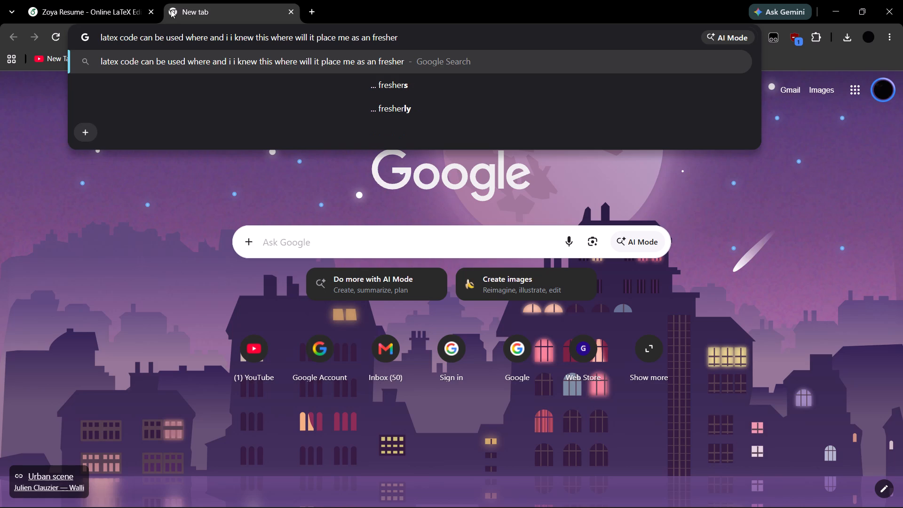
text(in)
key(space)
key(BackSpace)
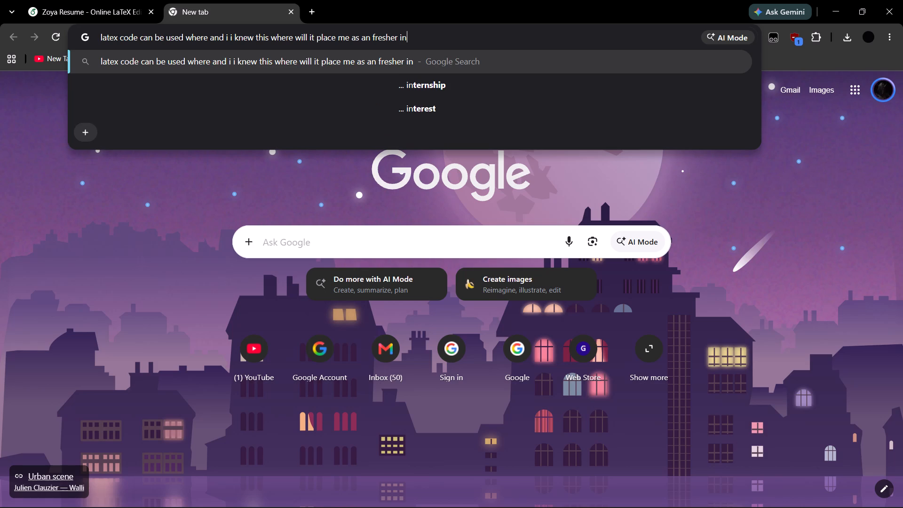
key(BackSpace)
key(BackSpace)
text(graduated from)
key(space)
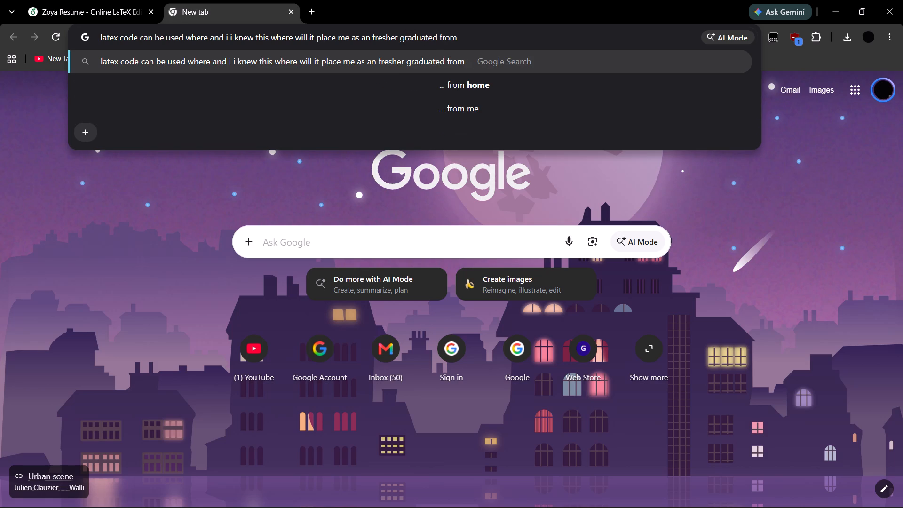
text(btech)
key(space)
text(CSE)
key(Return)
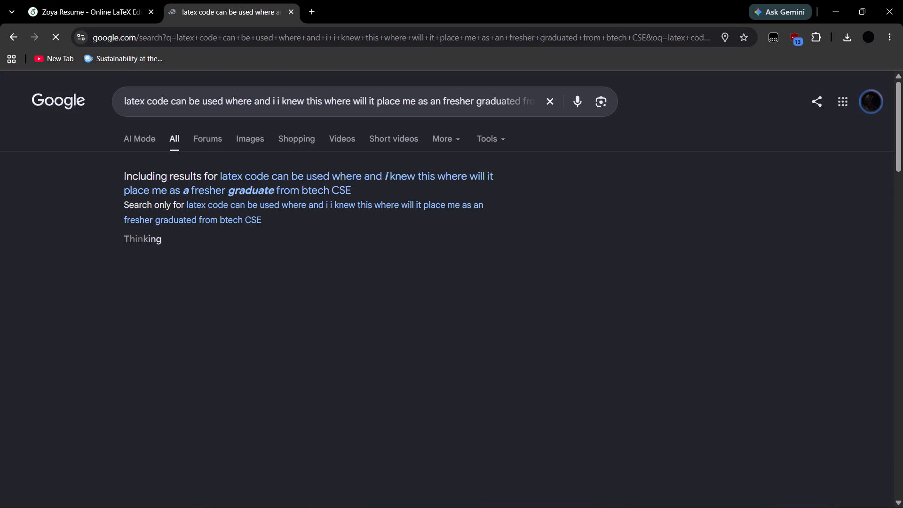
Expand the AI Overview in the search results and read what it says about LaTeX for freshers.
scroll(358, 352, down, 1)
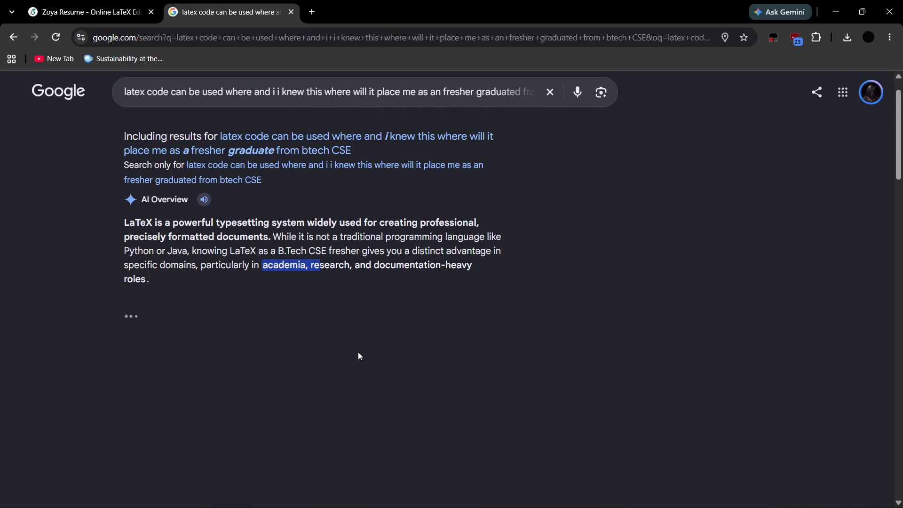
scroll(358, 352, down, 1)
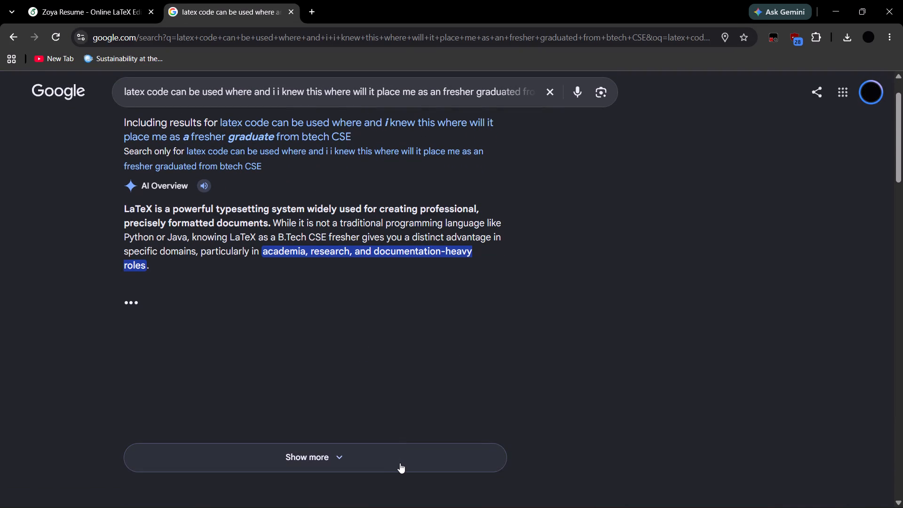
click(400, 463)
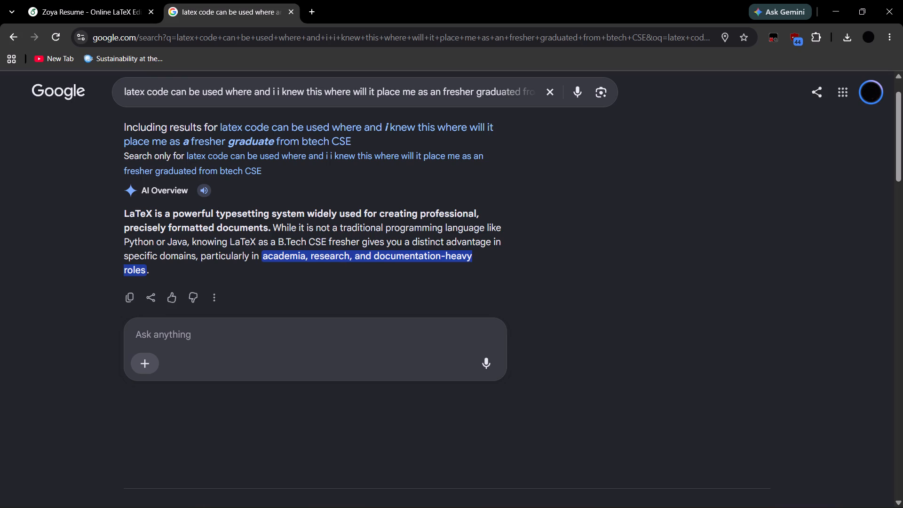
Return to Zoya's Overleaf project and examine the rest of the LaTeX source, from Contact to the end of the document.
click(99, 0)
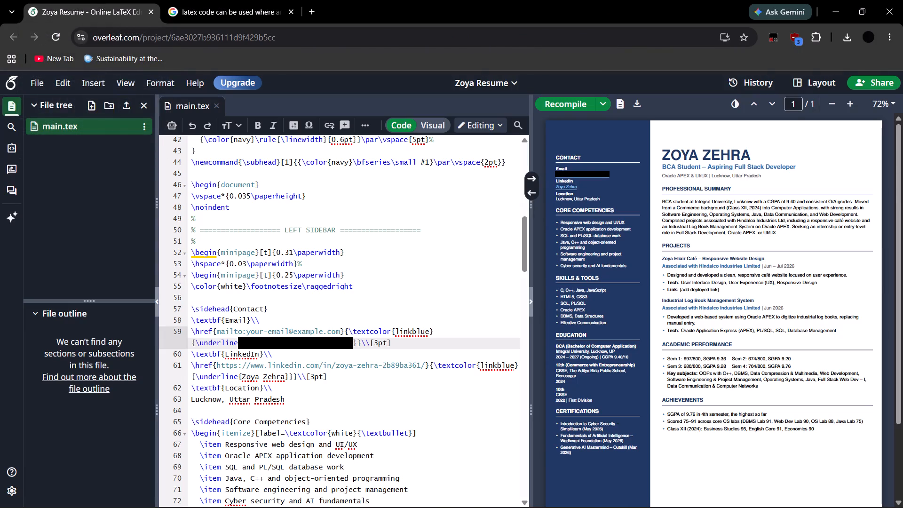
scroll(285, 350, down, 1)
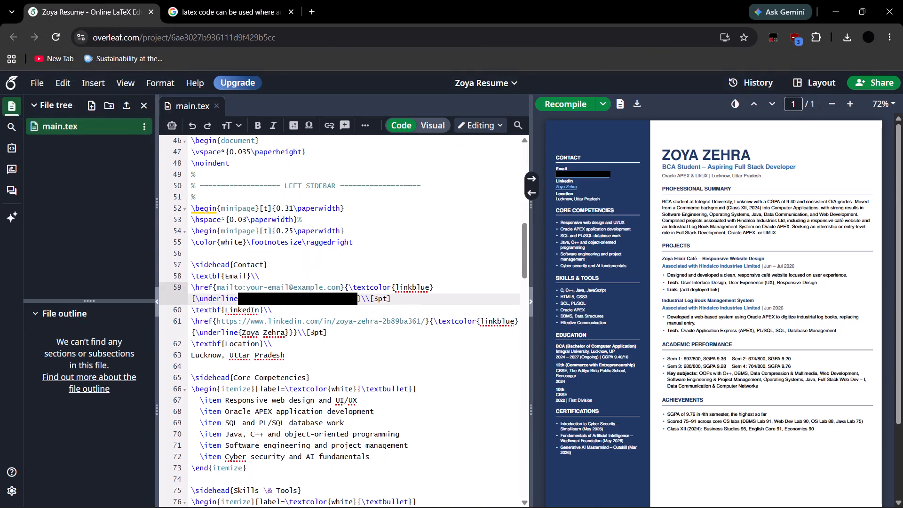
scroll(285, 350, down, 7)
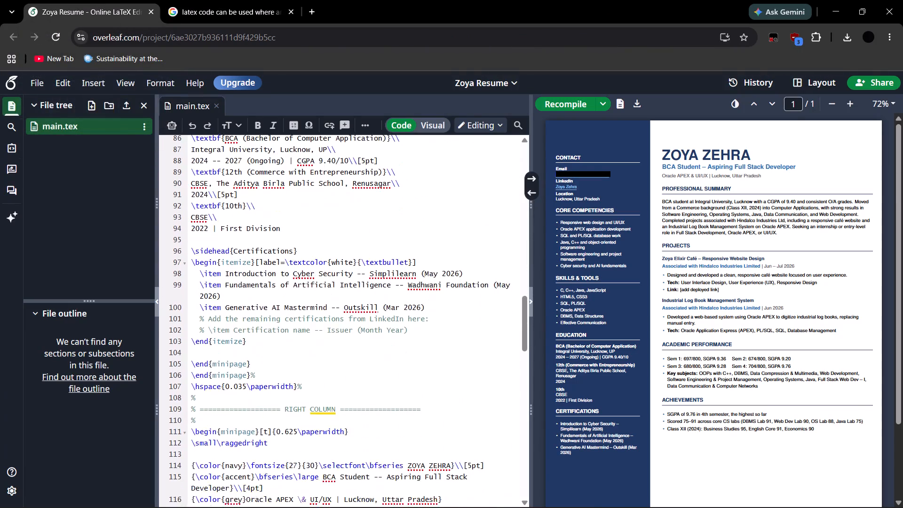
scroll(285, 350, down, 4)
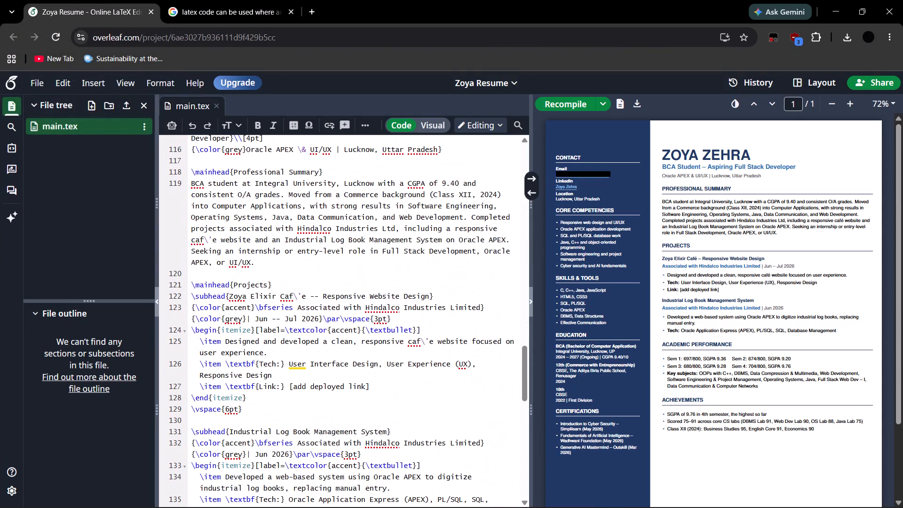
scroll(285, 350, down, 3)
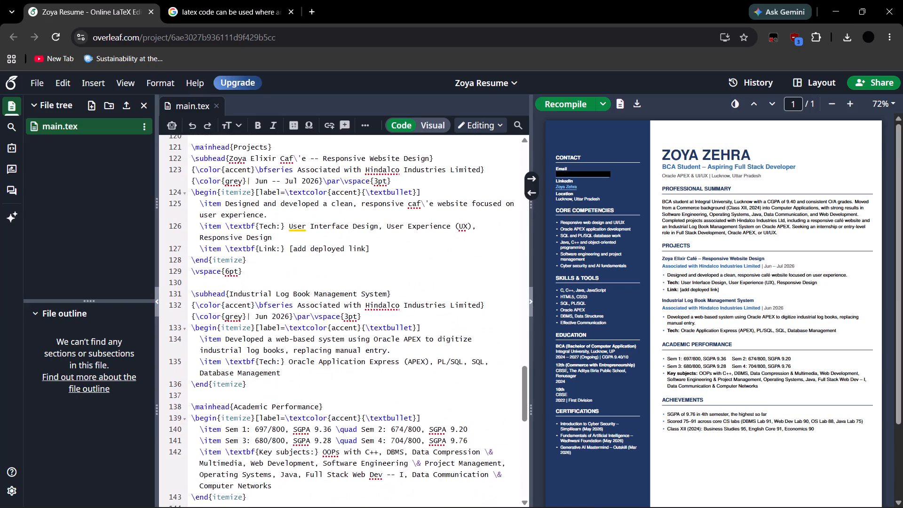
scroll(285, 350, down, 2)
scroll(285, 350, up, 1)
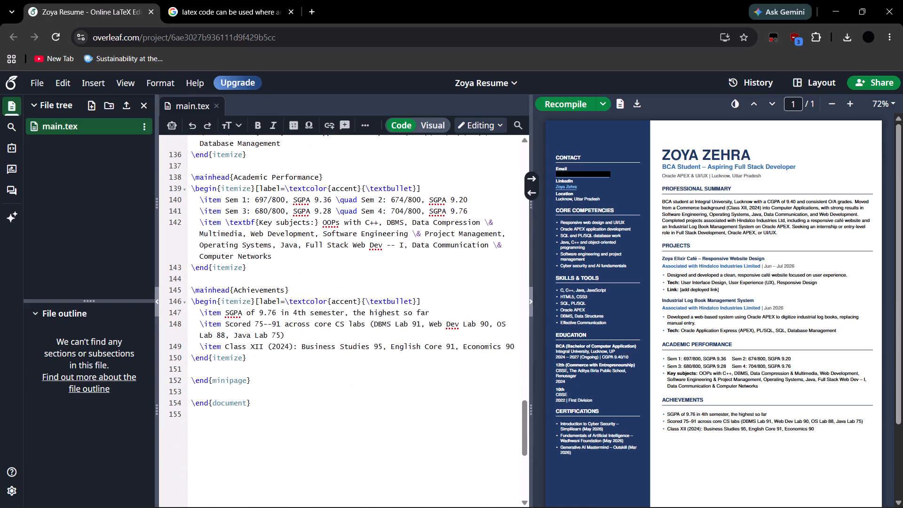
Review the LaTeX source of Zoya's resume from the Achievements section back up to the document class and packages.
scroll(285, 350, up, 4)
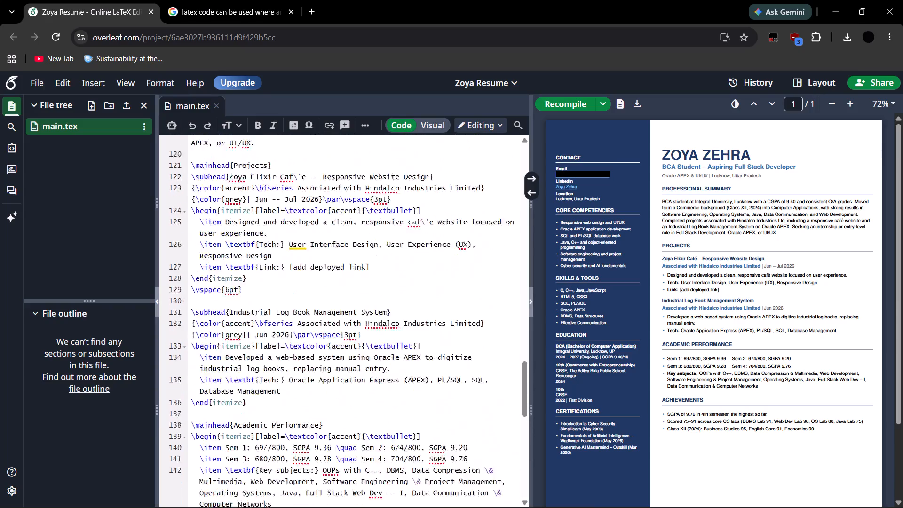
scroll(285, 350, up, 8)
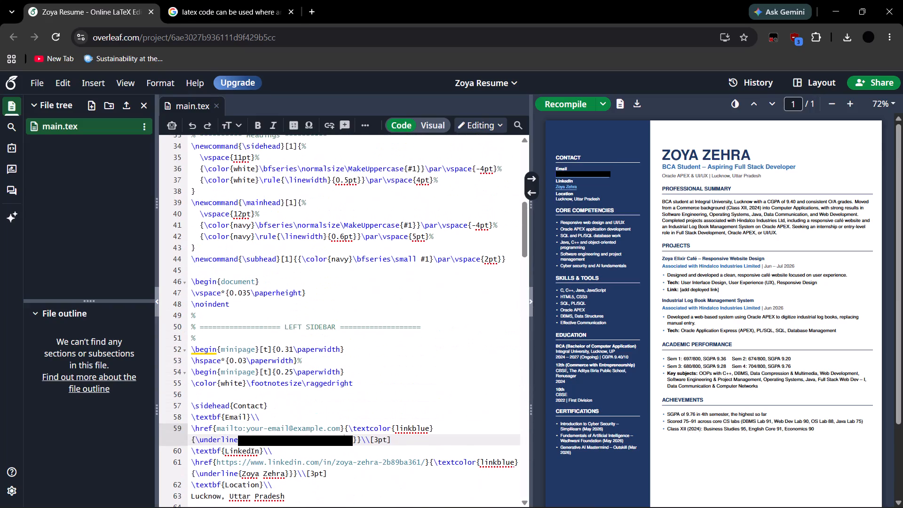
scroll(285, 350, up, 3)
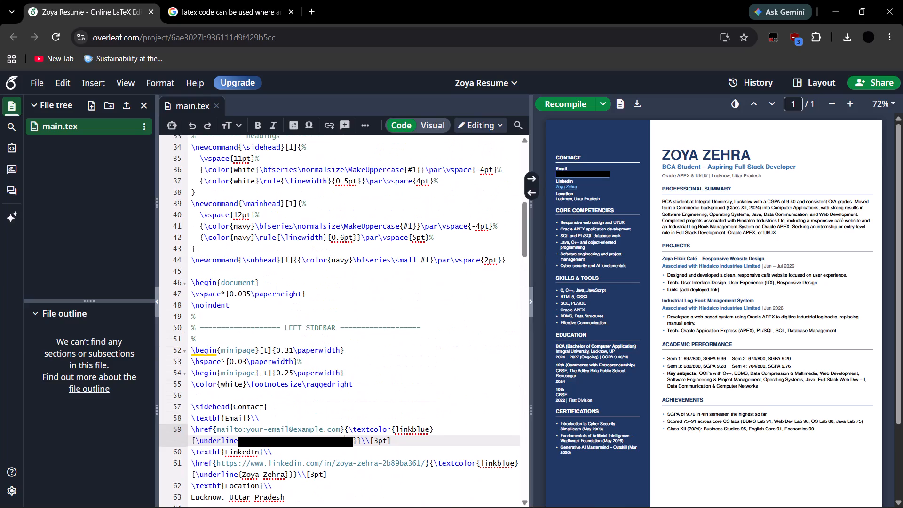
scroll(285, 350, up, 4)
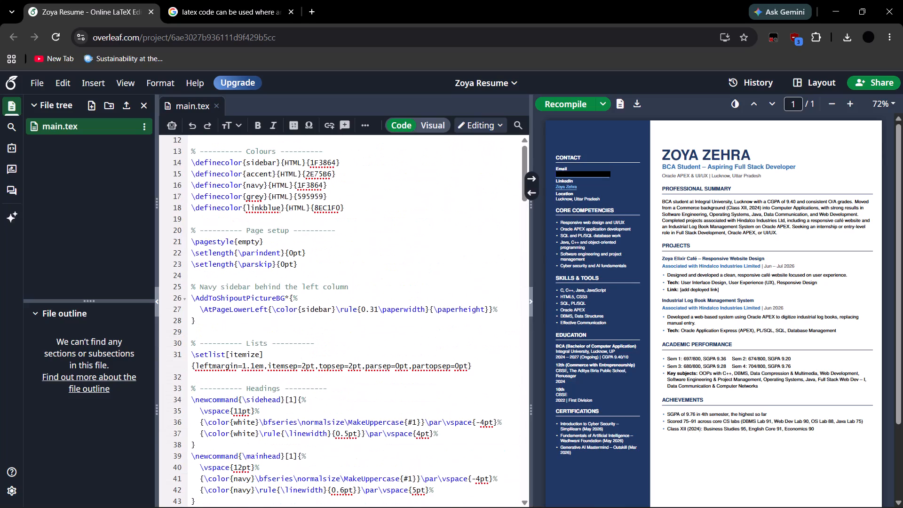
scroll(285, 350, up, 1)
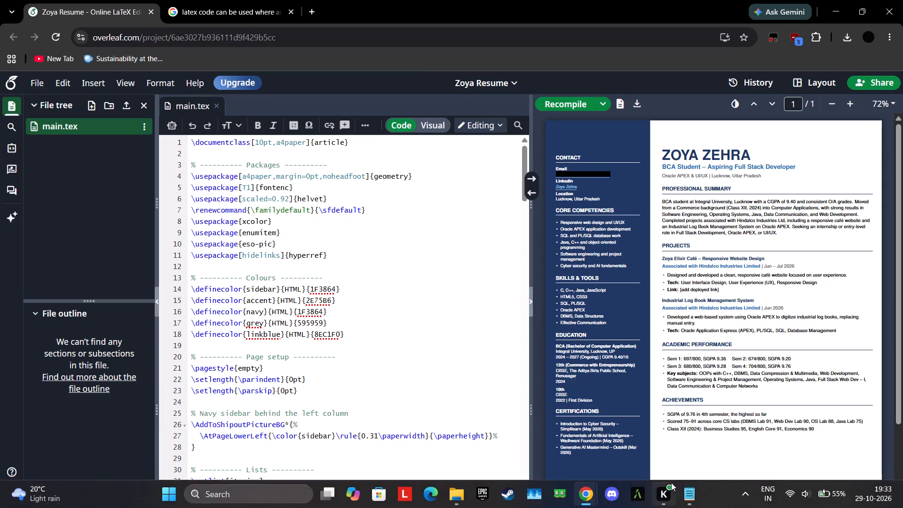
Switch to Notepad, look through the open resume source files and the quiz question notes, and close its window.
click(685, 488)
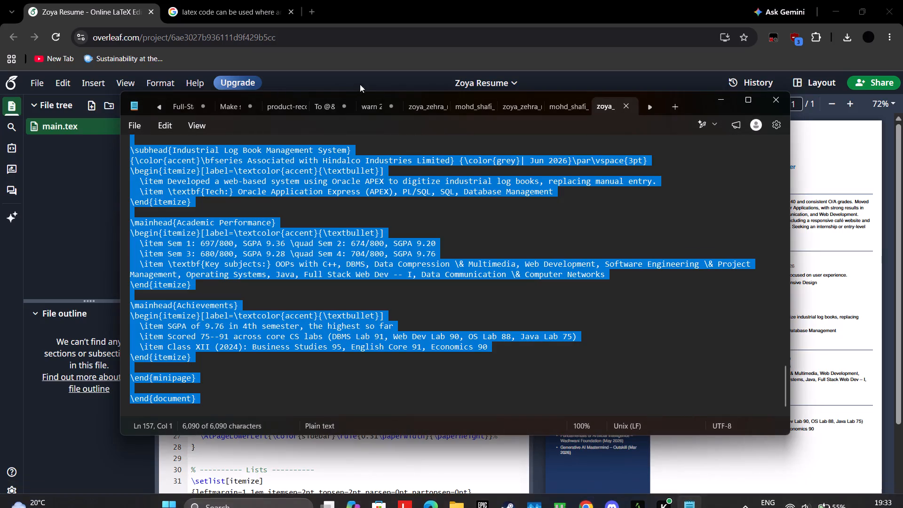
click(292, 114)
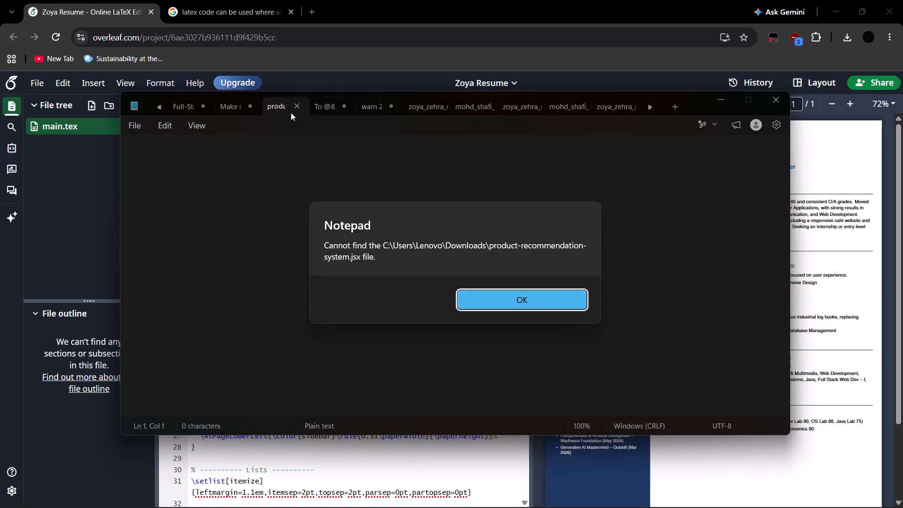
click(539, 299)
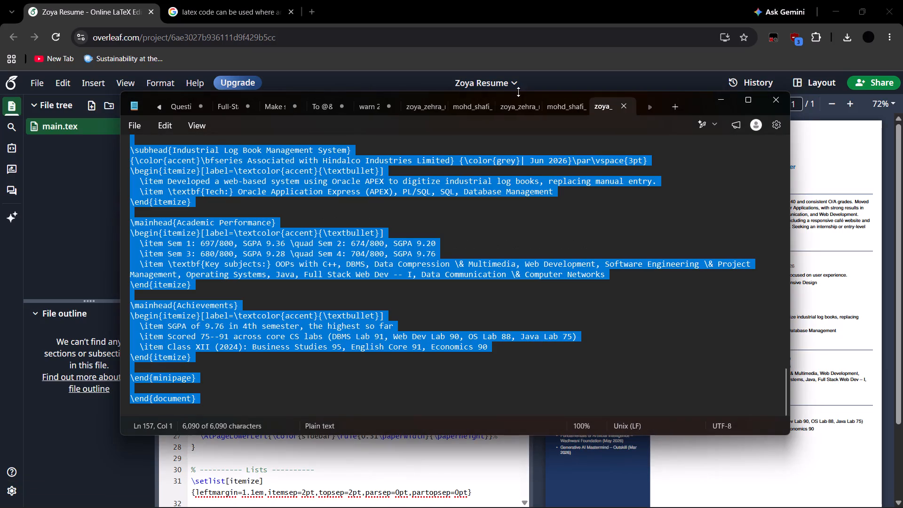
click(487, 102)
key(ctrl+z)
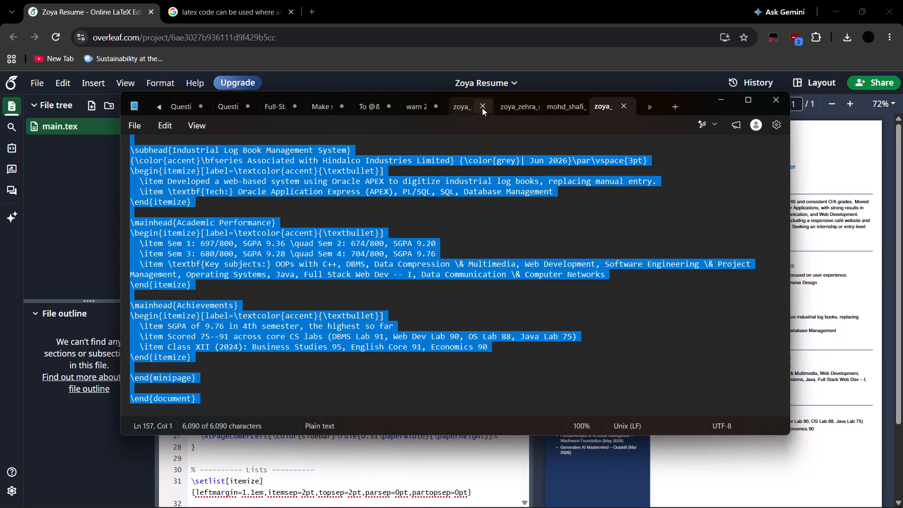
click(520, 105)
click(563, 107)
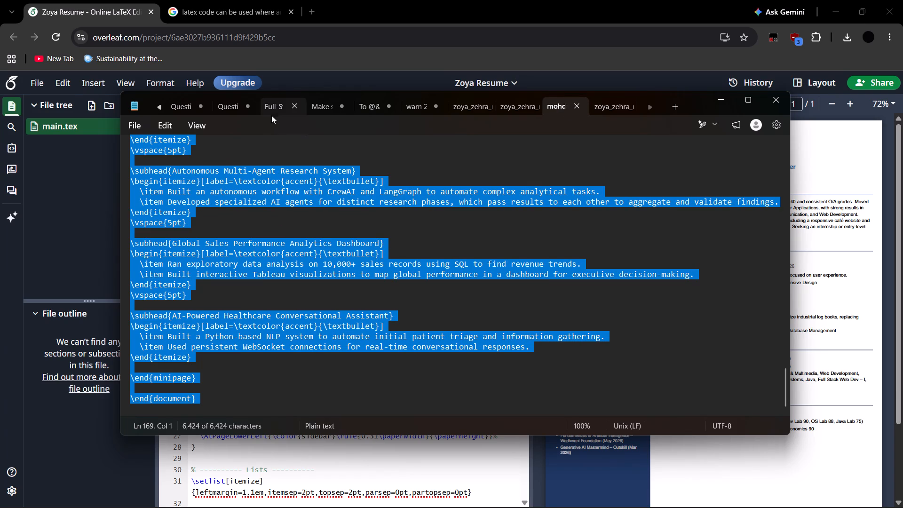
click(220, 111)
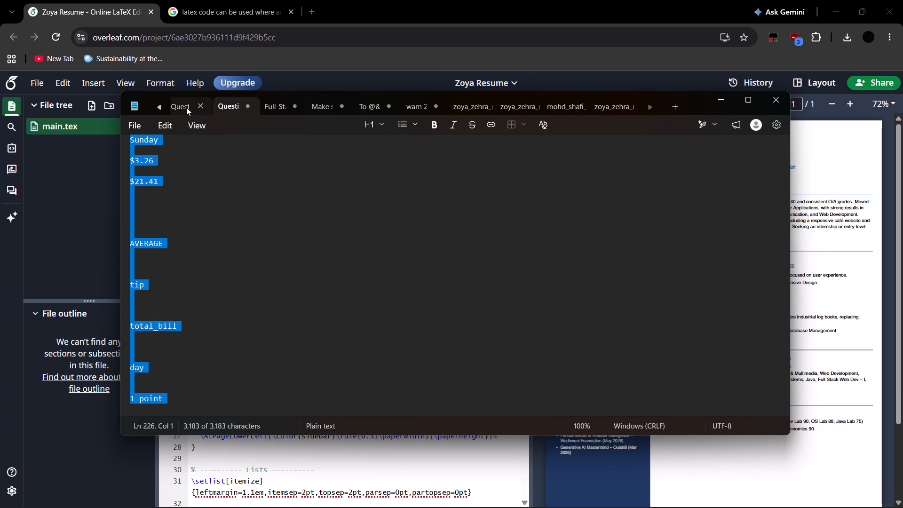
click(186, 107)
scroll(310, 235, up, 1)
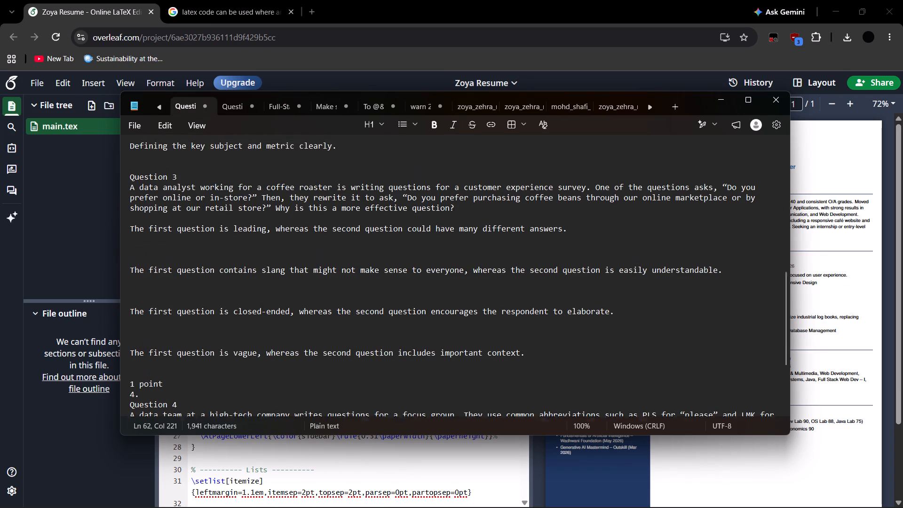
scroll(310, 235, up, 4)
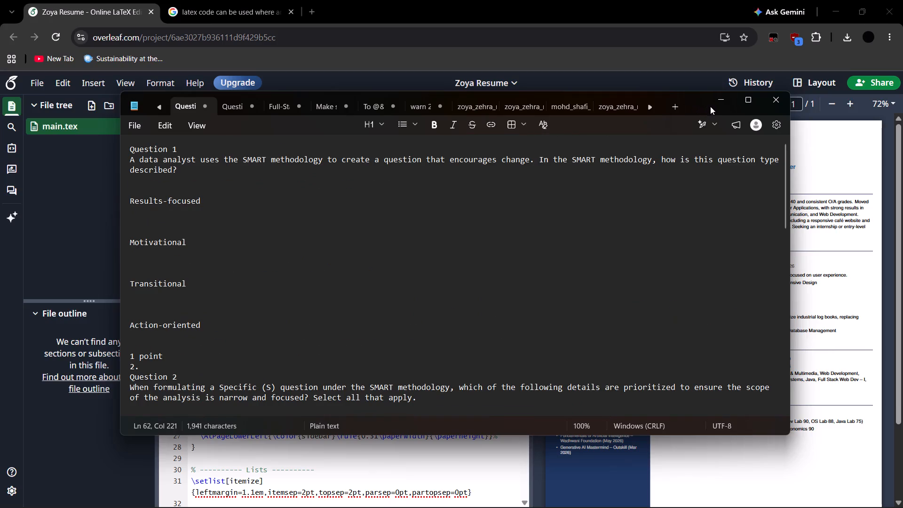
click(776, 99)
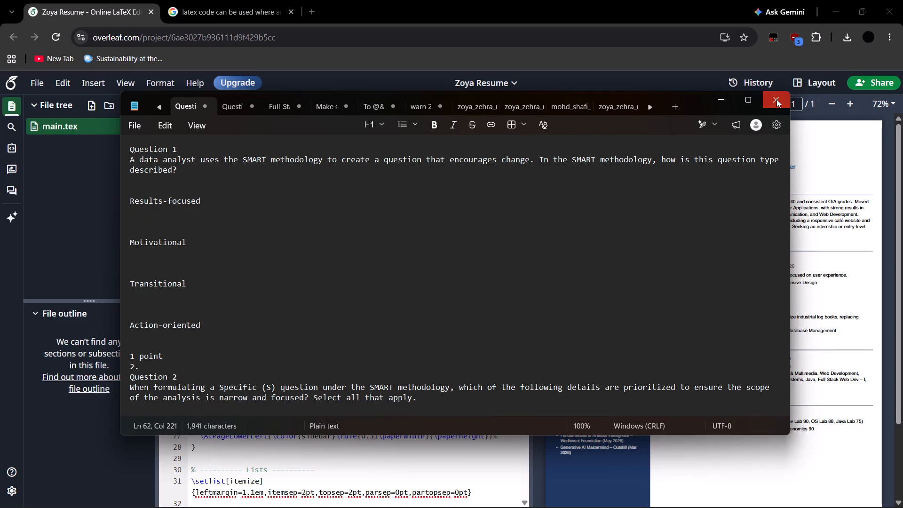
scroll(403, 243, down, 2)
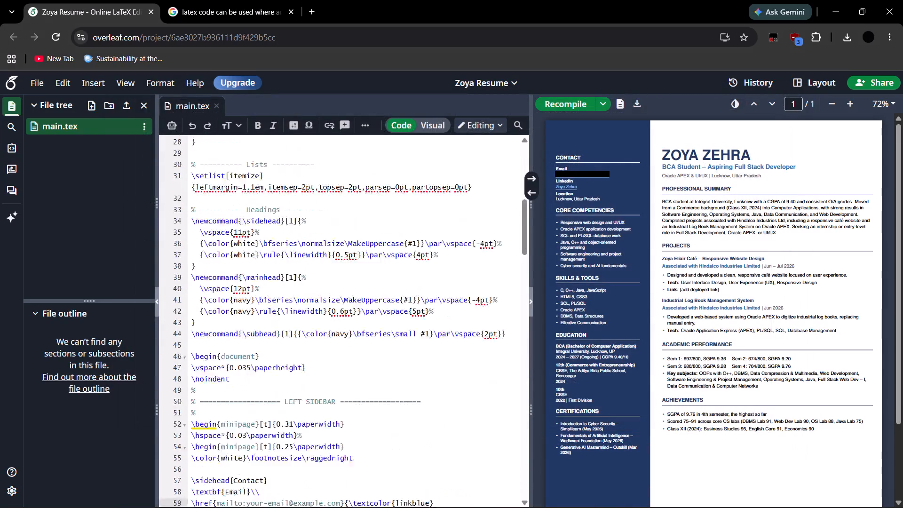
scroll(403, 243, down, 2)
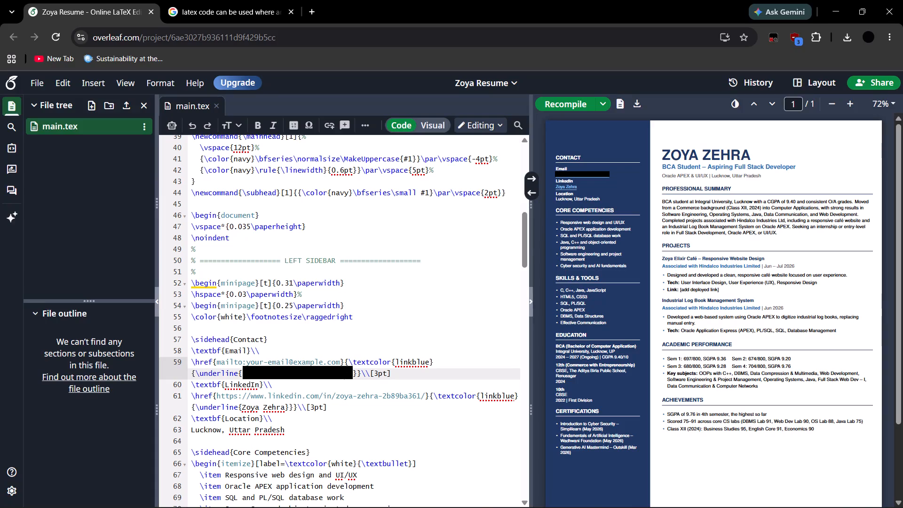
Switch to Shafi's Overleaf project and examine its LaTeX source from the right column back through Education, Skills and Contact to the packages.
key(alt+Tab)
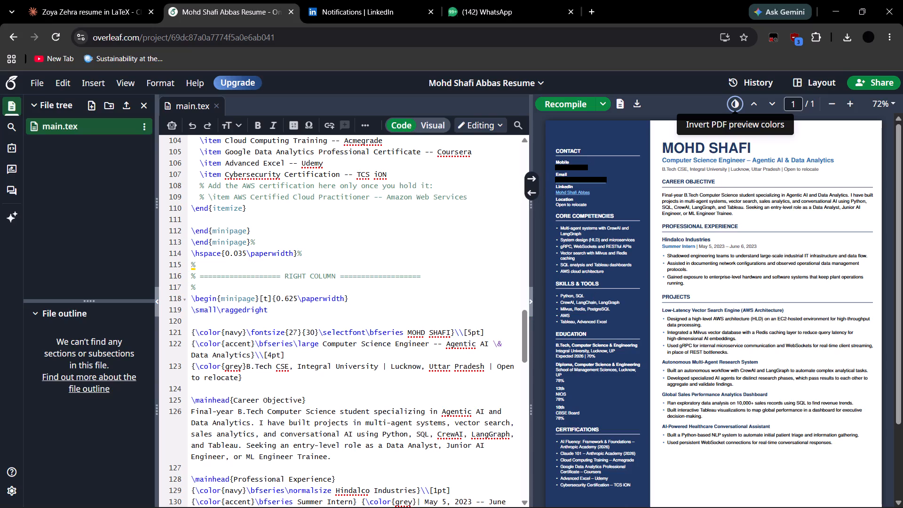
scroll(390, 321, up, 5)
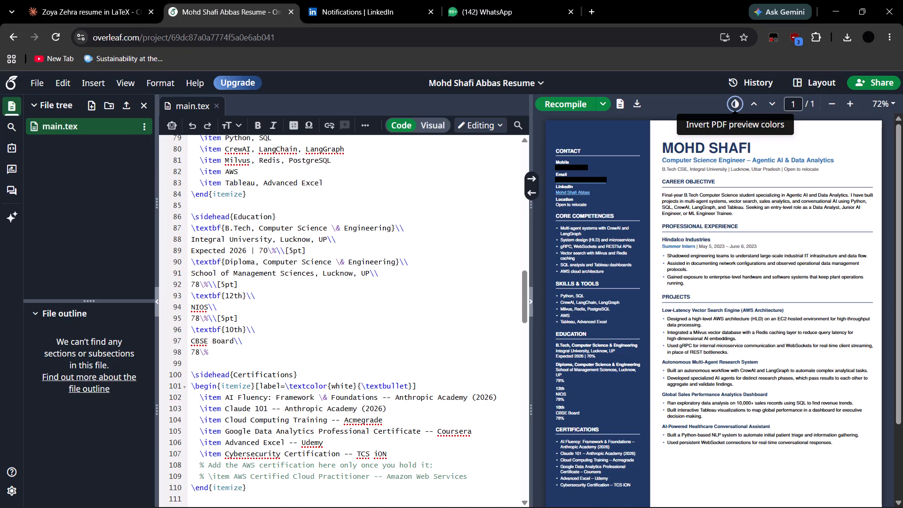
click(417, 167)
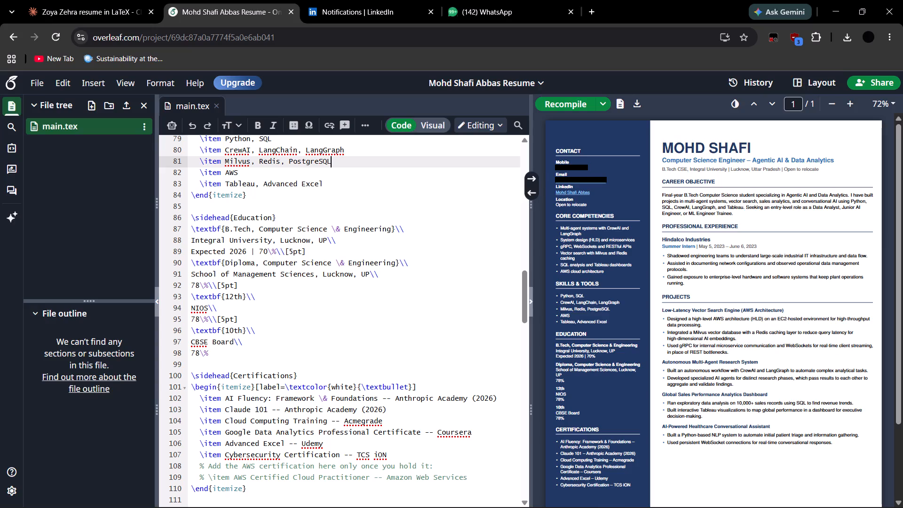
scroll(368, 324, up, 1)
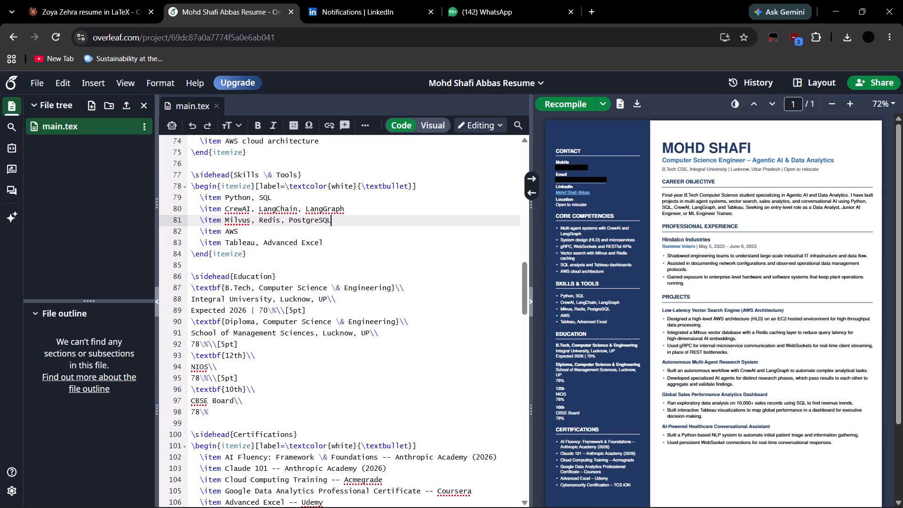
click(234, 372)
click(250, 381)
click(267, 385)
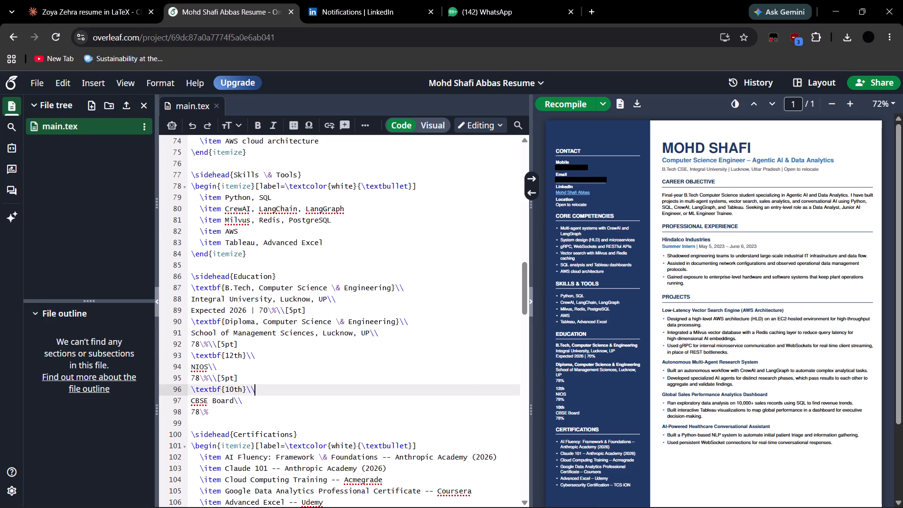
click(277, 398)
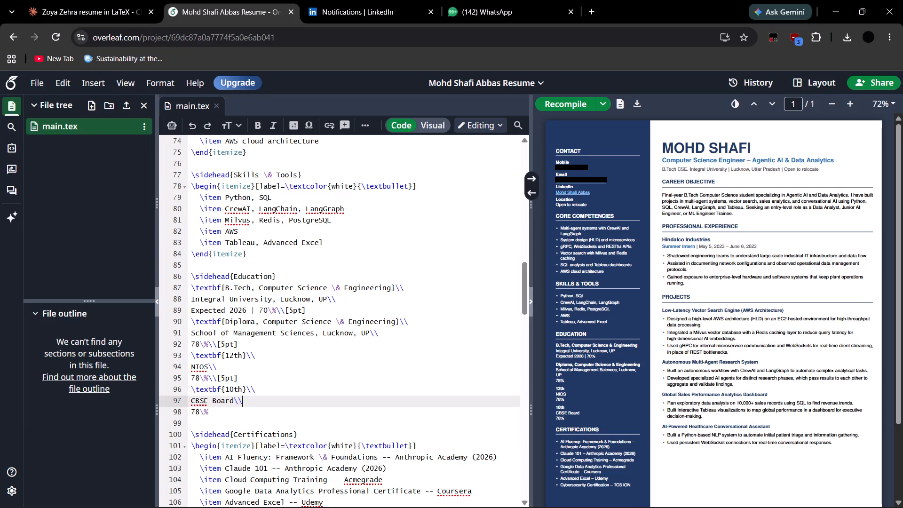
click(191, 380)
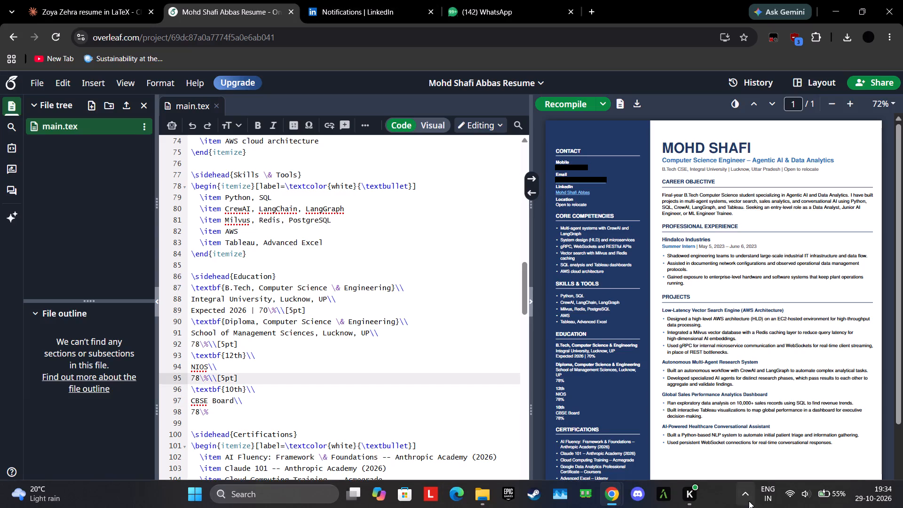
scroll(398, 260, up, 6)
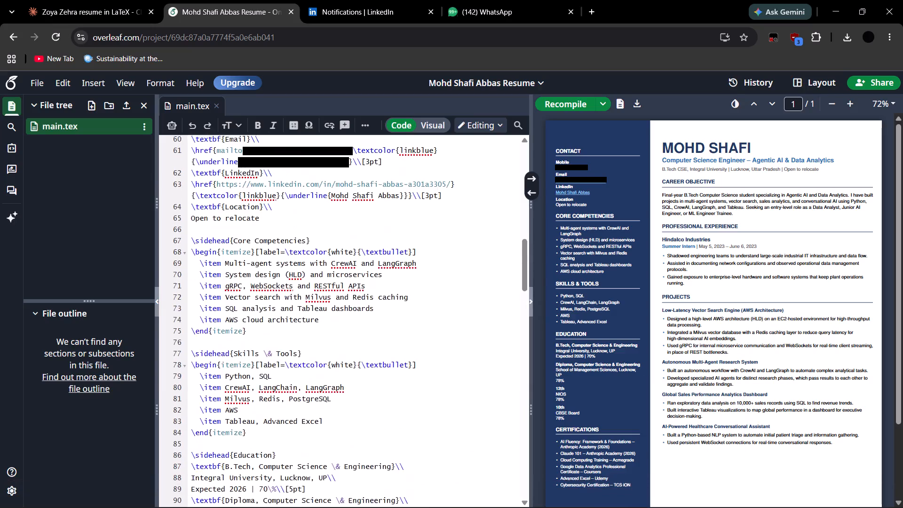
scroll(398, 260, up, 11)
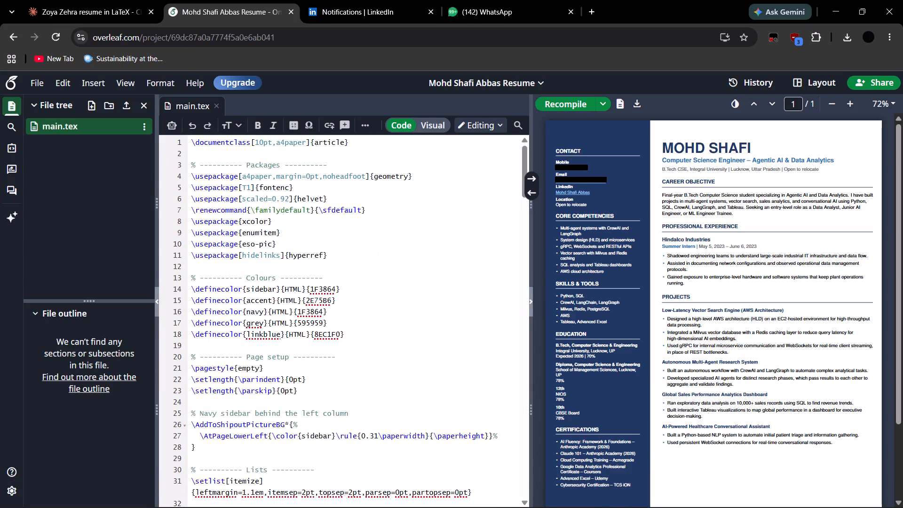
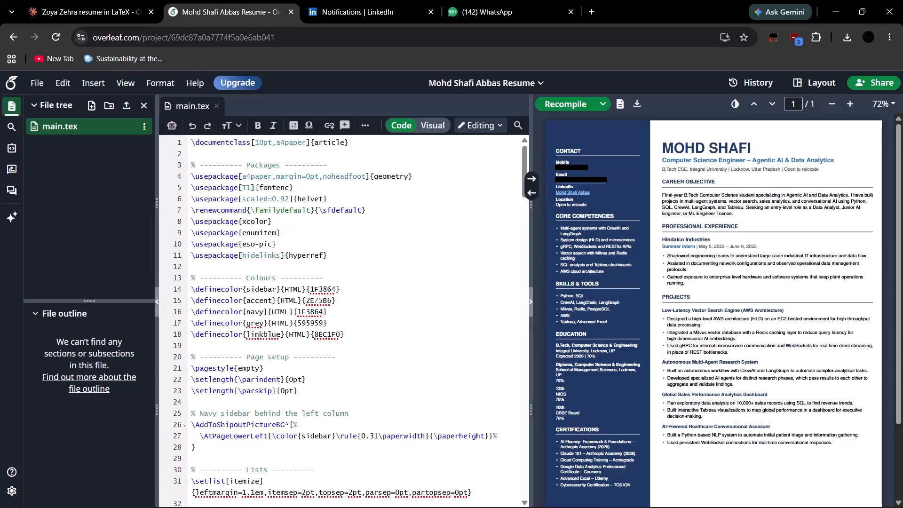
Review the LaTeX source of Shafi's resume from the packages through the sidebar sections to the projects in the right column.
scroll(382, 255, down, 2)
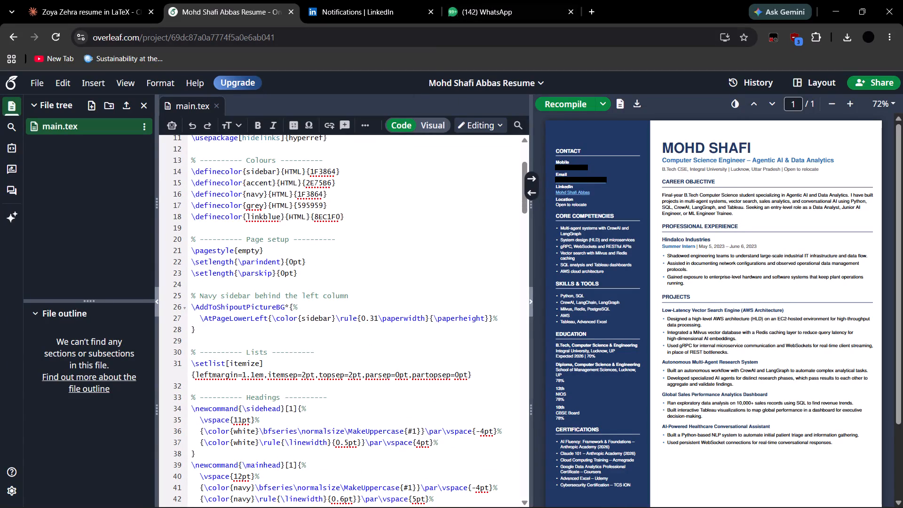
scroll(248, 476, down, 4)
scroll(378, 332, down, 20)
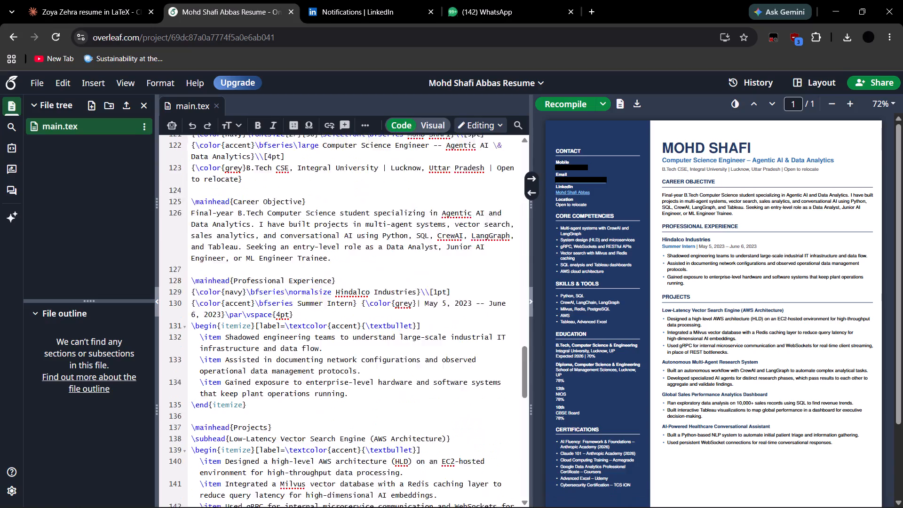
scroll(378, 332, up, 17)
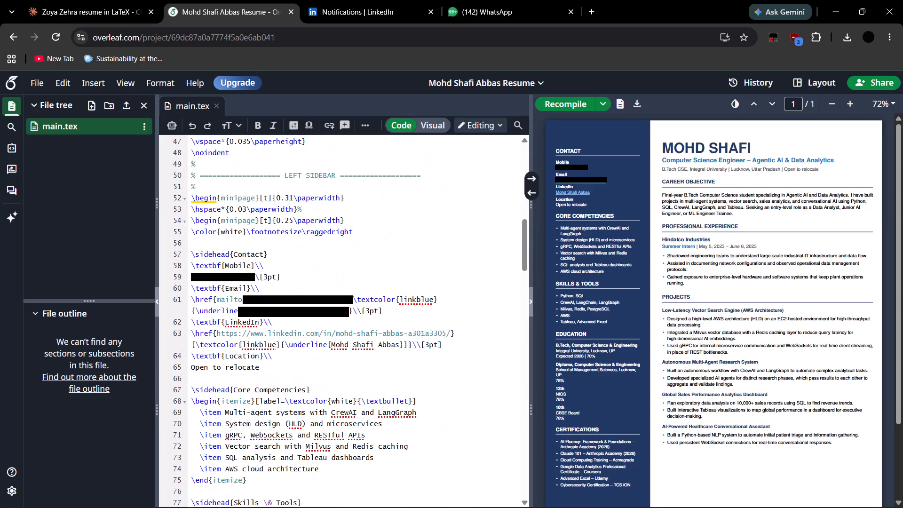
scroll(387, 325, down, 8)
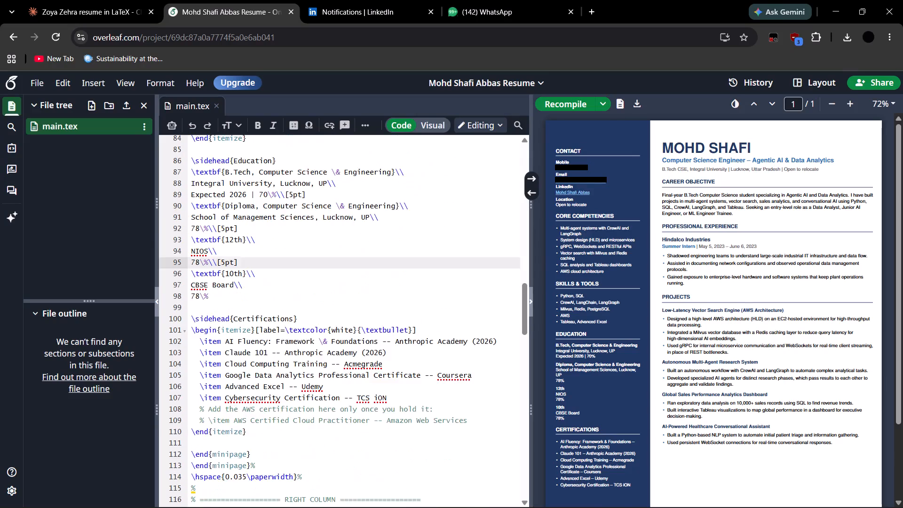
scroll(387, 326, down, 13)
scroll(450, 332, up, 2)
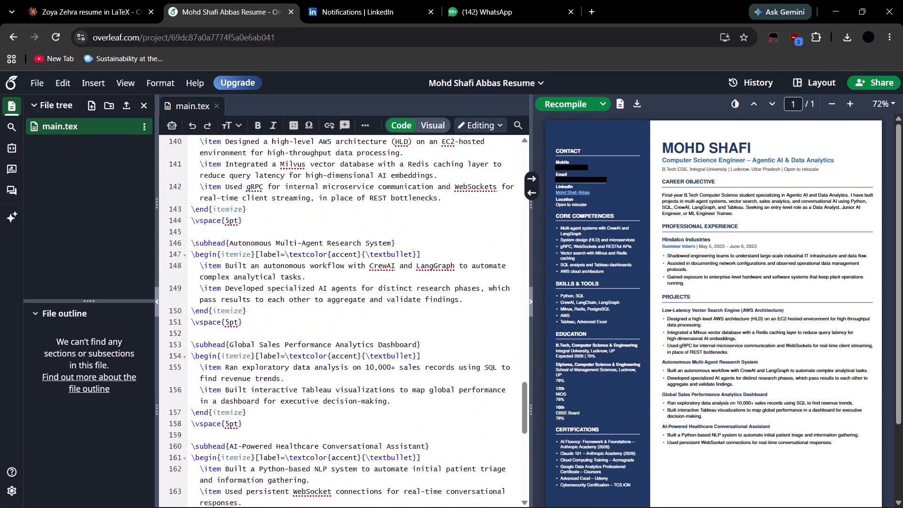
scroll(450, 332, up, 7)
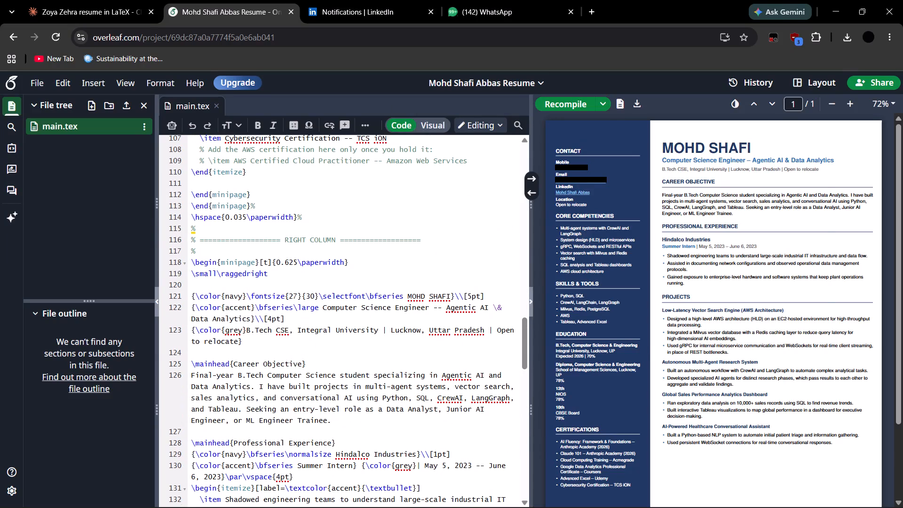
Switch to Zoya's Overleaf project and examine its PDF preview and LaTeX source from Contact through Achievements to the document's end.
key(alt+Tab)
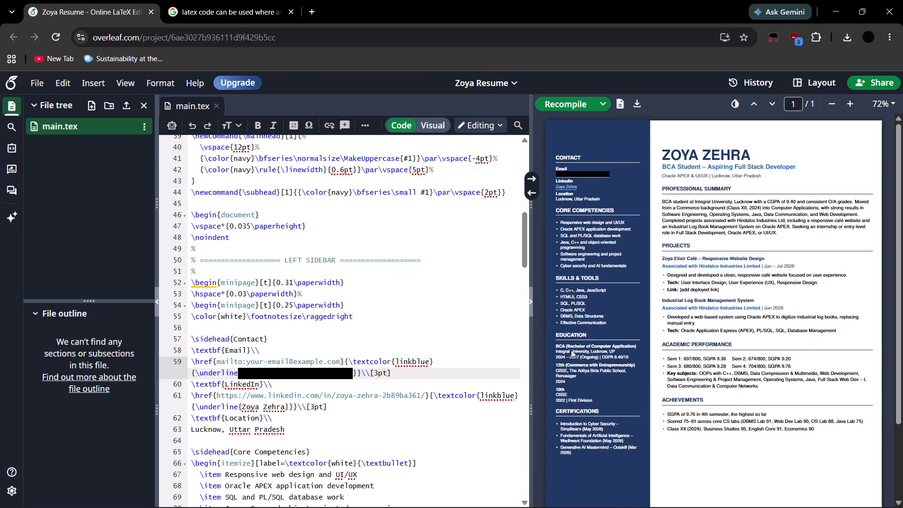
scroll(783, 357, down, 3)
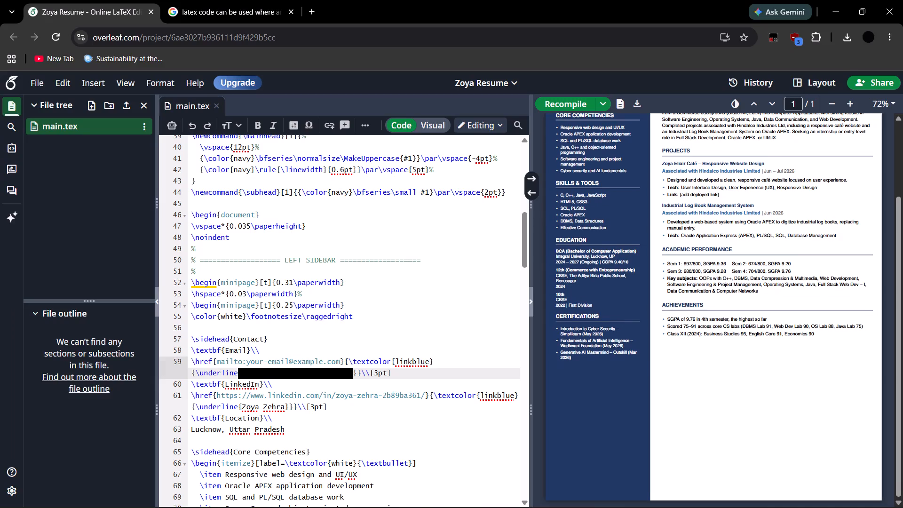
scroll(319, 373, down, 2)
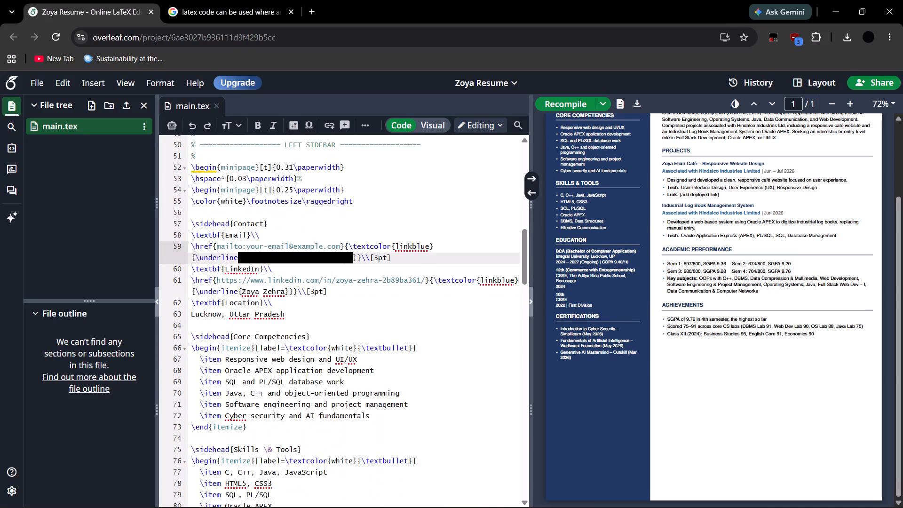
click(424, 317)
scroll(424, 317, down, 5)
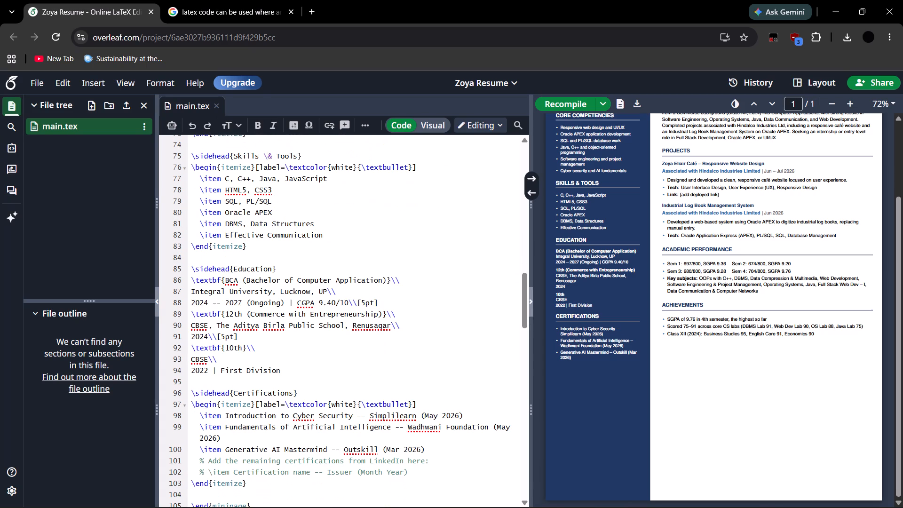
scroll(424, 317, down, 2)
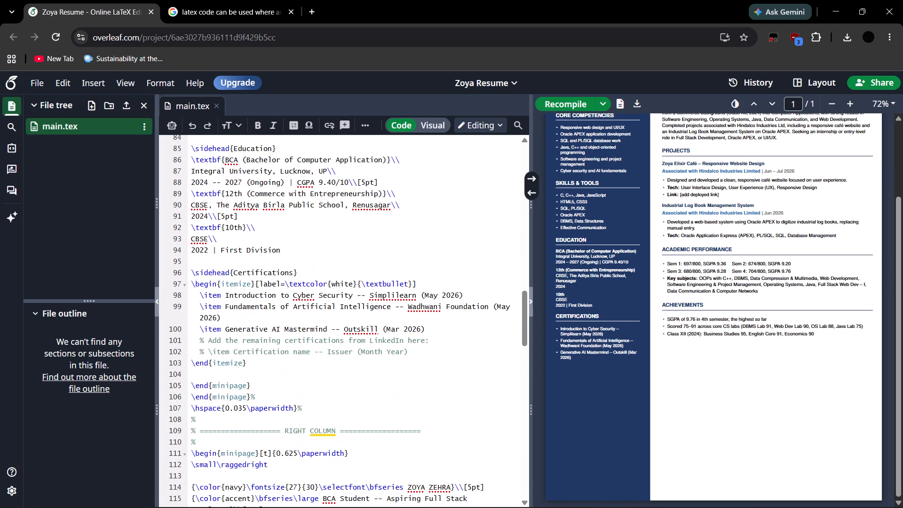
scroll(424, 317, down, 4)
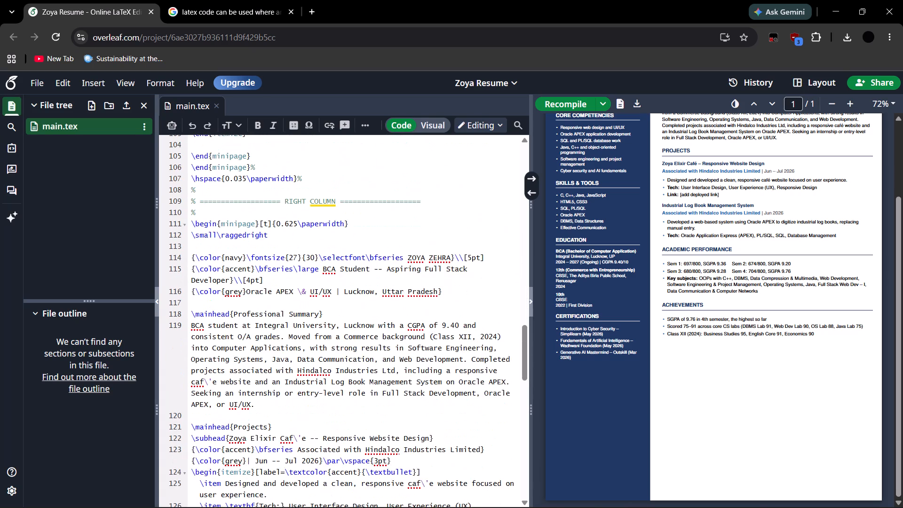
scroll(424, 317, down, 11)
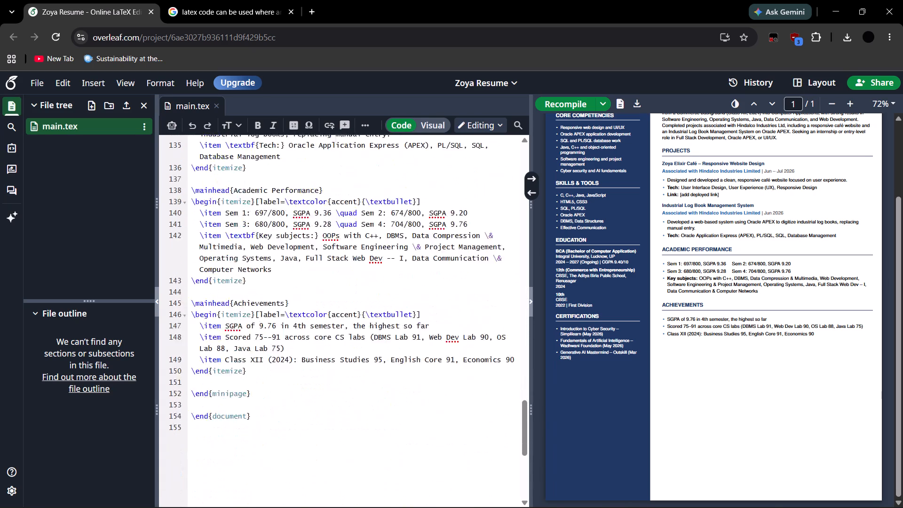
Return to the Contact section in Zoya's LaTeX source and check the contact details at the top of the PDF preview.
scroll(424, 317, up, 16)
scroll(424, 317, up, 7)
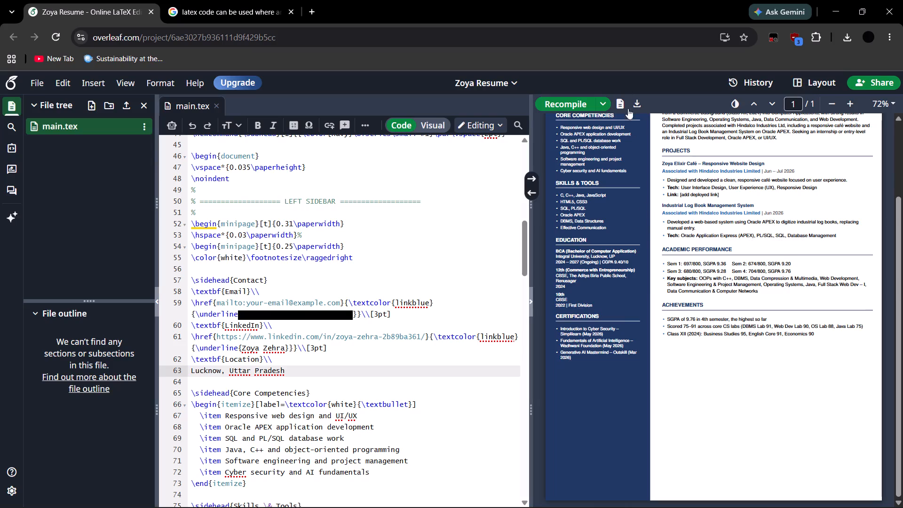
scroll(697, 220, up, 4)
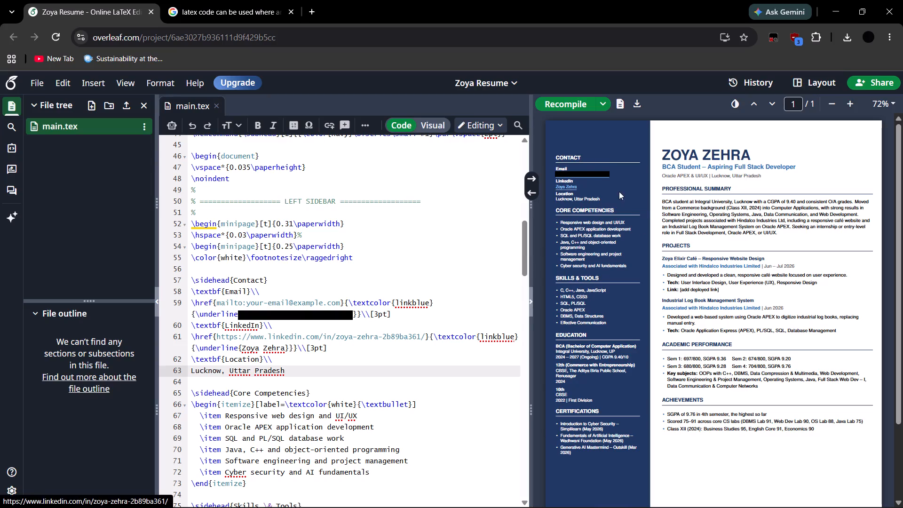
click(602, 197)
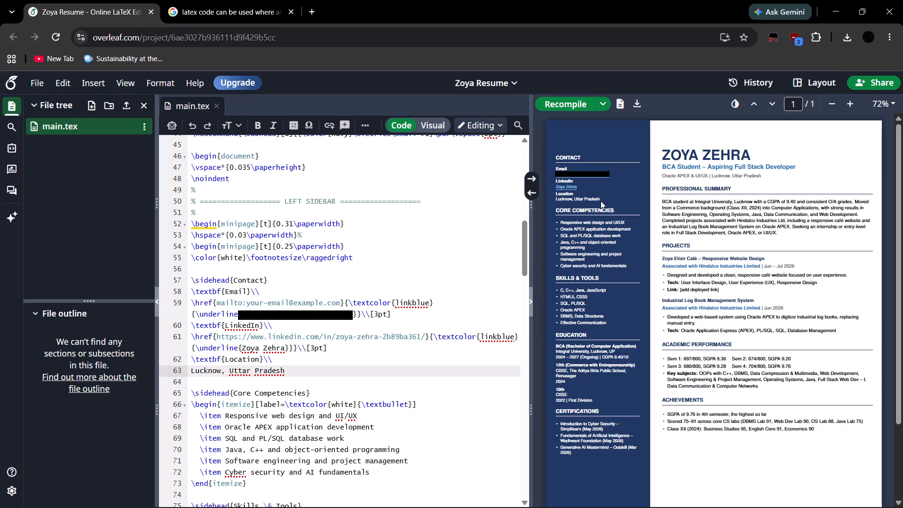
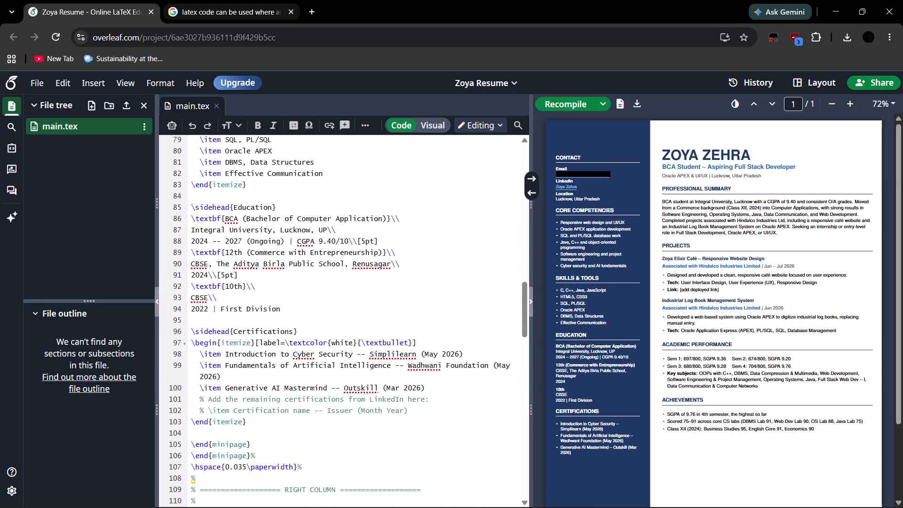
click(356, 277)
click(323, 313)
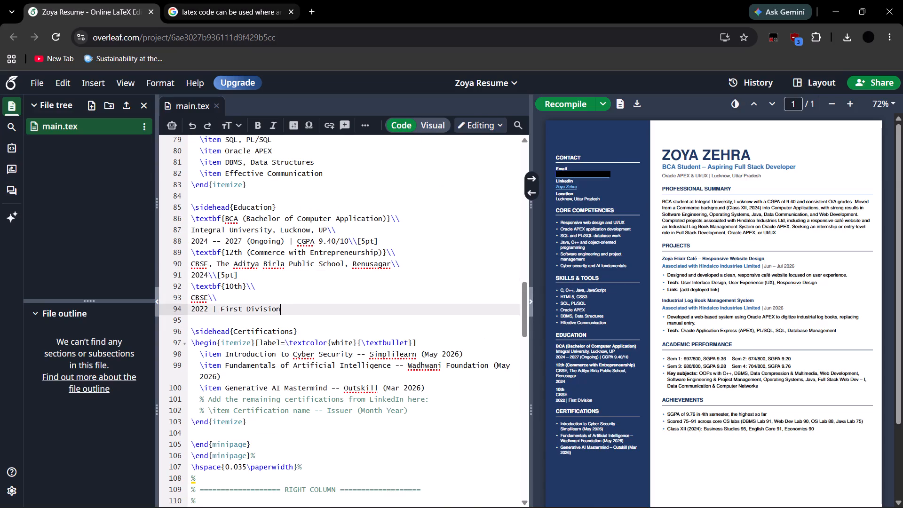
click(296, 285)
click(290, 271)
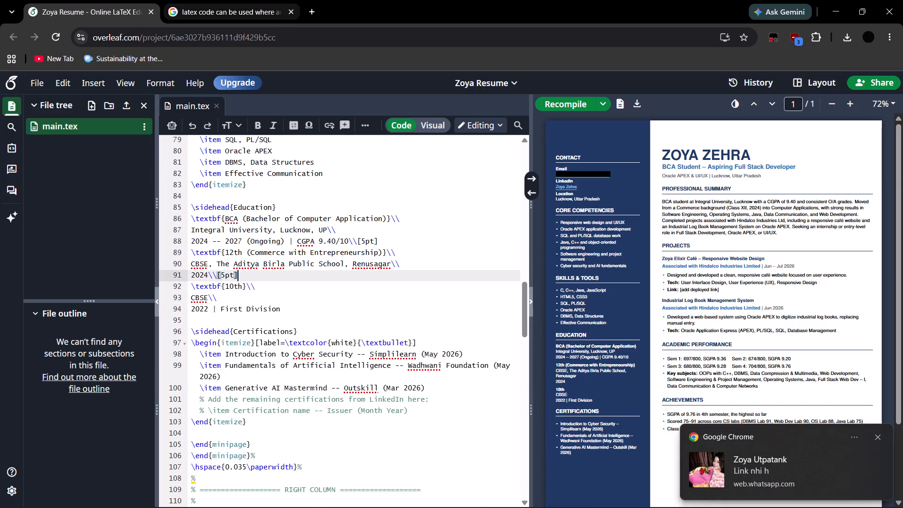
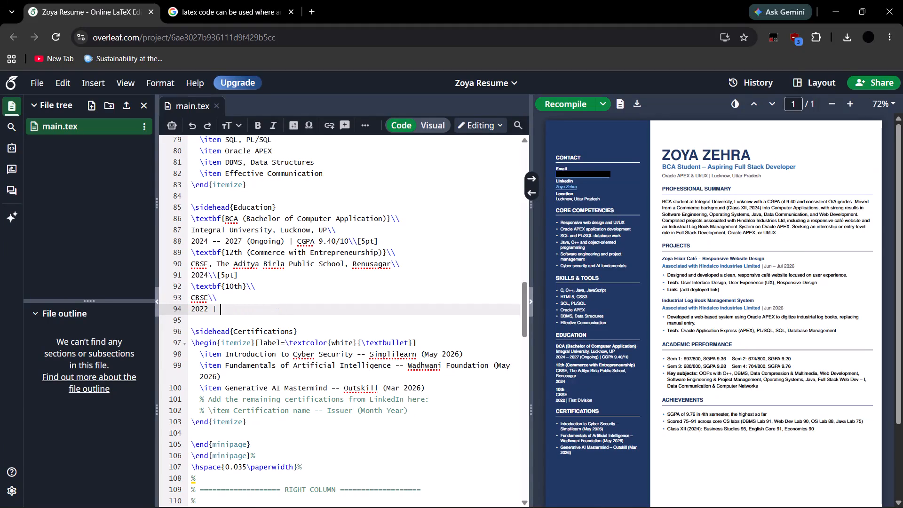
Enter 81% as the result after the year 2022 in the 10th entry of the Education section.
key(ctrl+v)
key(shift+percent)
Add a space and an opening parenthesis after the year 2024 in the 12th (Commerce with Entrepreneurship) education entry.
scroll(302, 309, up, 1)
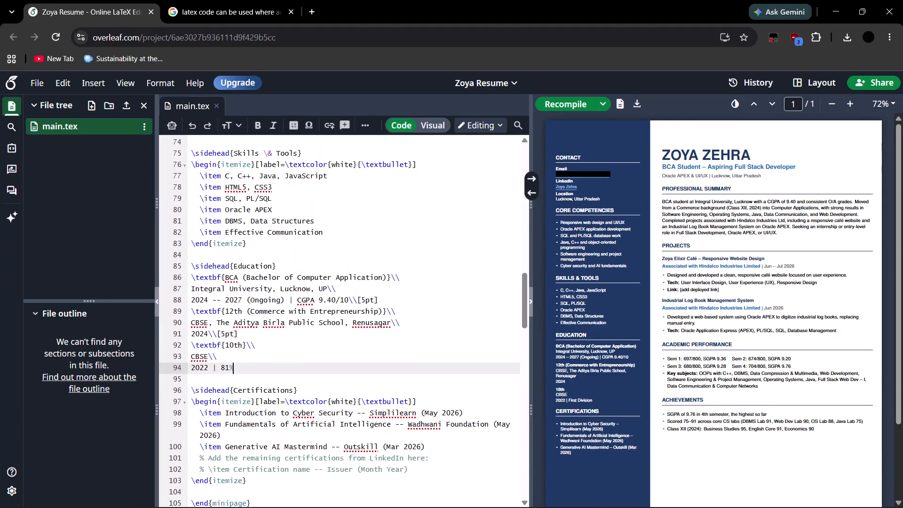
click(208, 333)
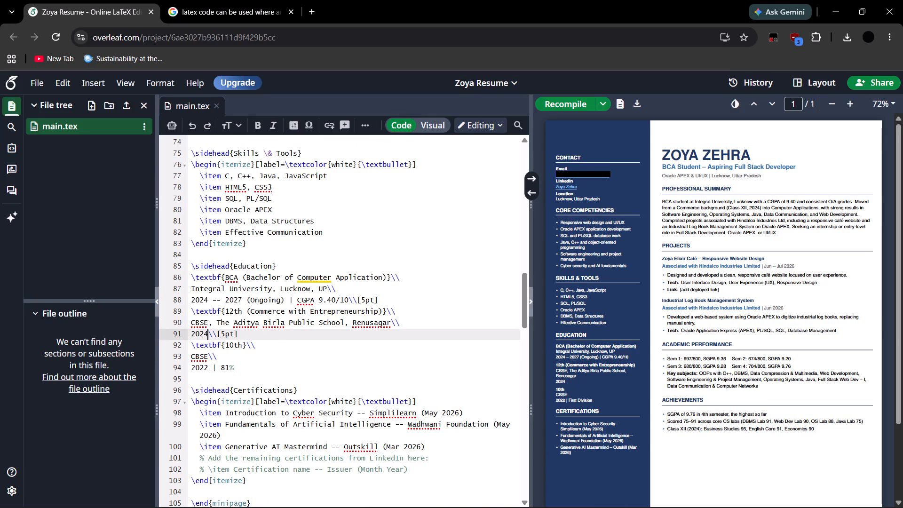
key(space)
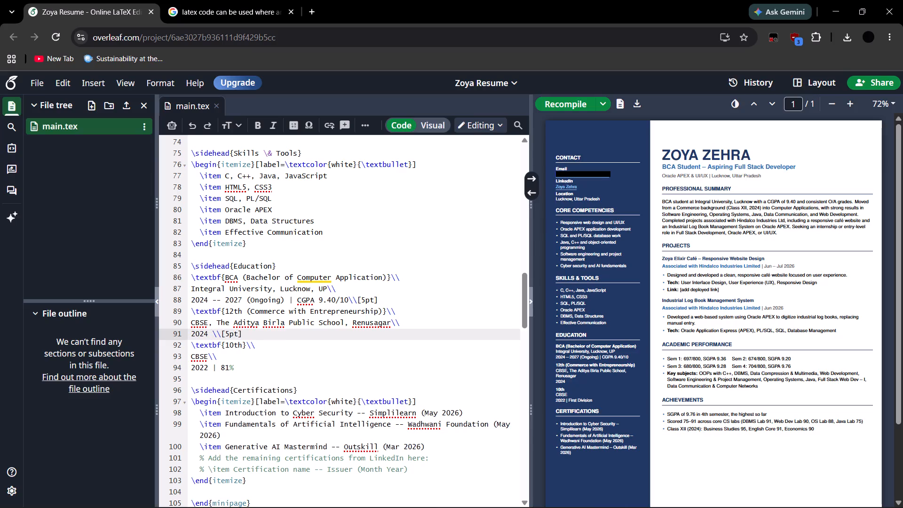
key(shift+parenleft)
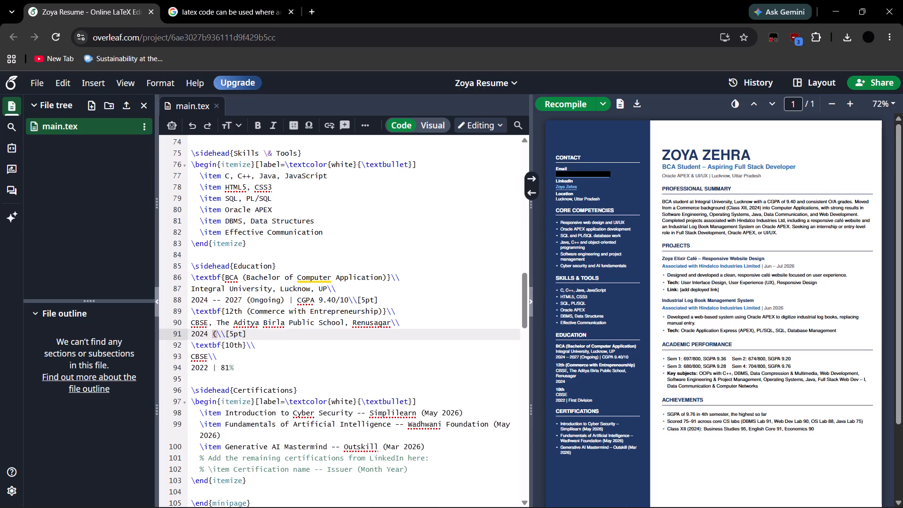
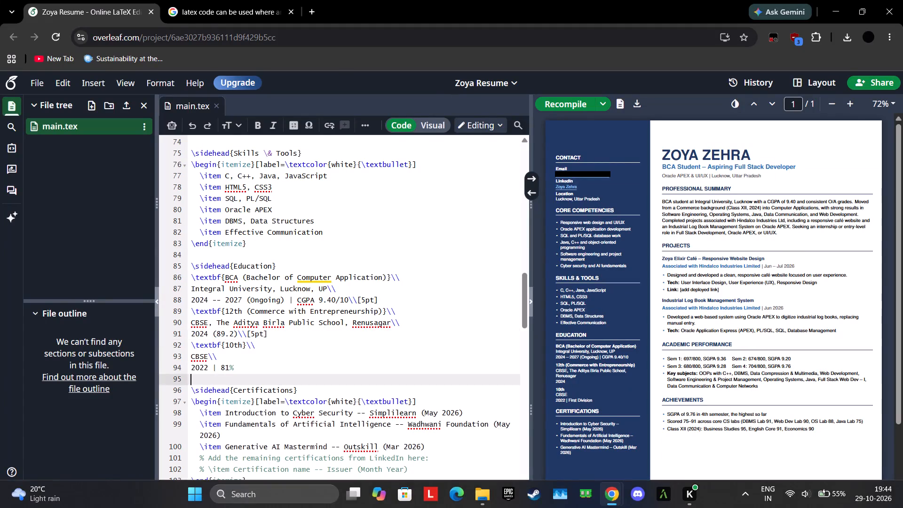
Recompile the Zoya Resume project to update the PDF preview with the edited education results.
click(587, 99)
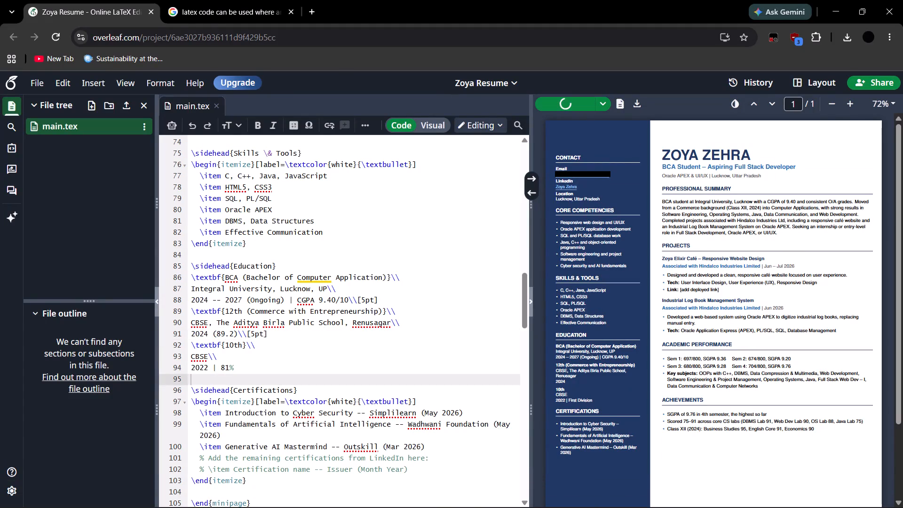
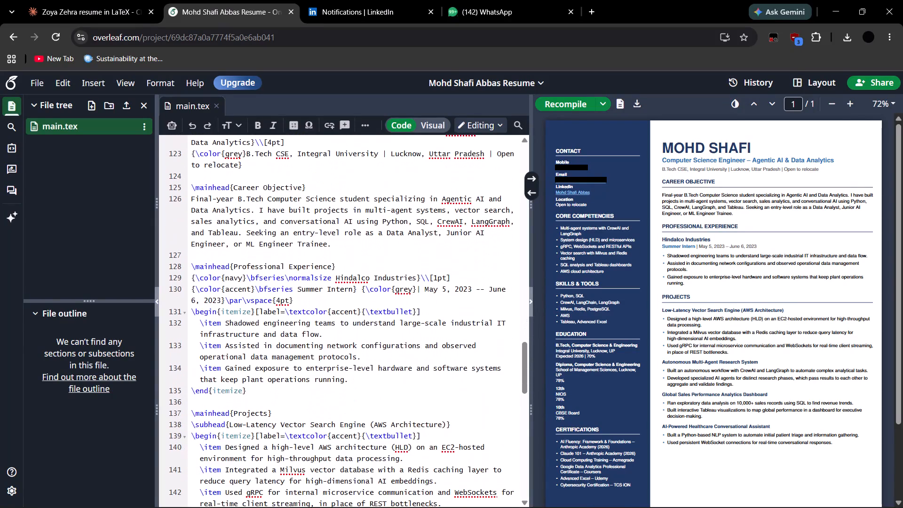
Following the notation in Shafi's Education section, escape the percent sign in Zoya's 10th result so it reads 2022 | 81\%.
scroll(333, 336, down, 10)
scroll(333, 336, up, 18)
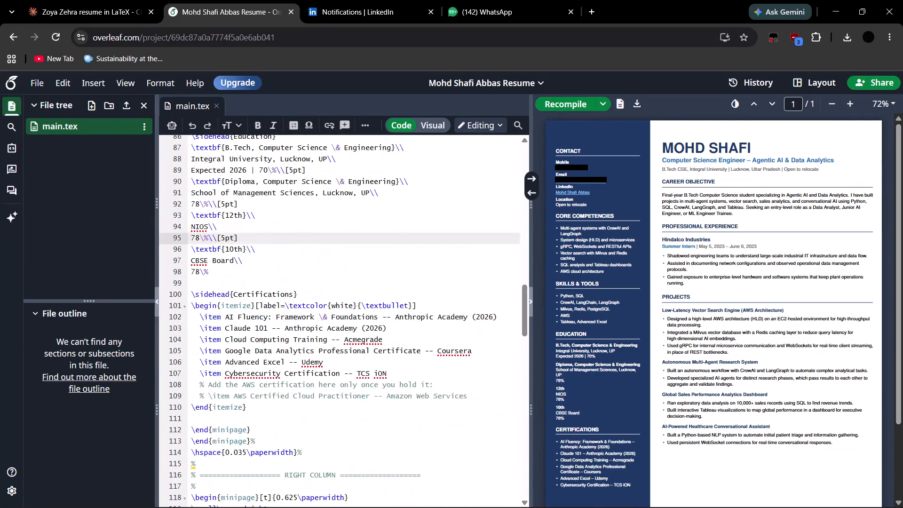
scroll(333, 336, up, 2)
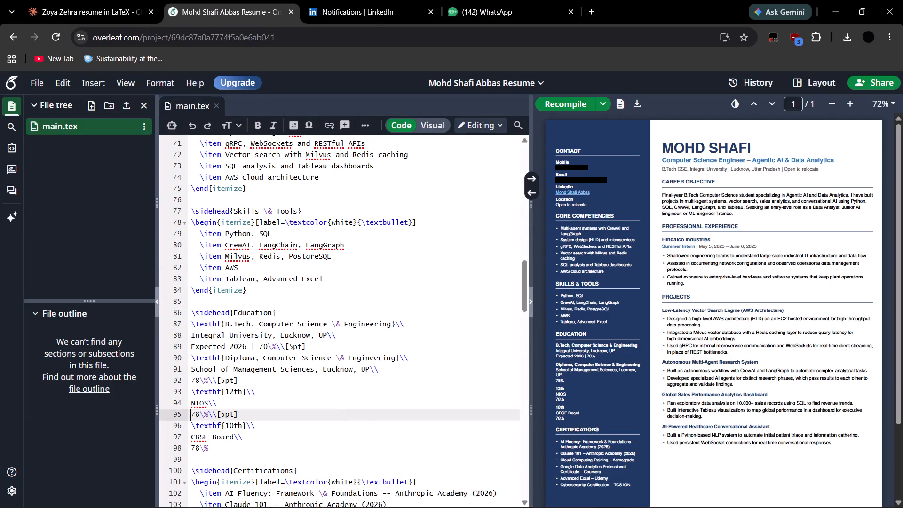
key(alt+Tab)
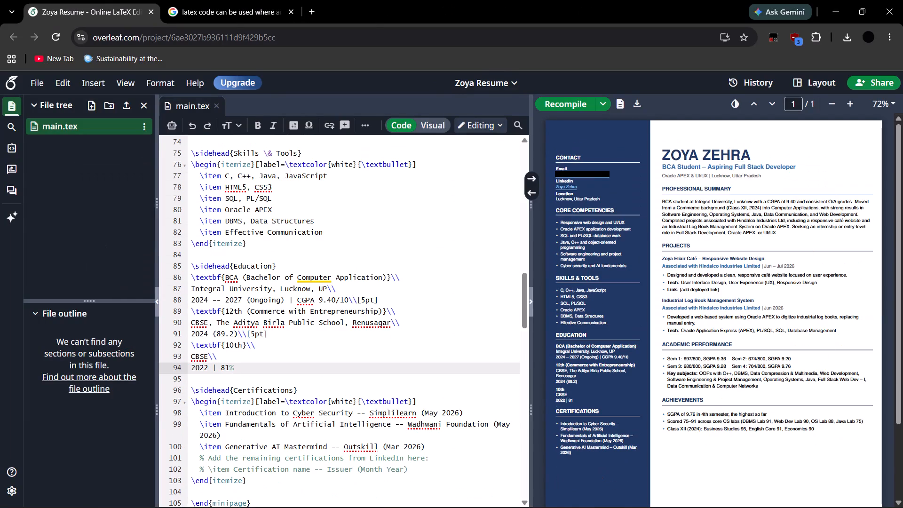
click(230, 369)
key(backslash)
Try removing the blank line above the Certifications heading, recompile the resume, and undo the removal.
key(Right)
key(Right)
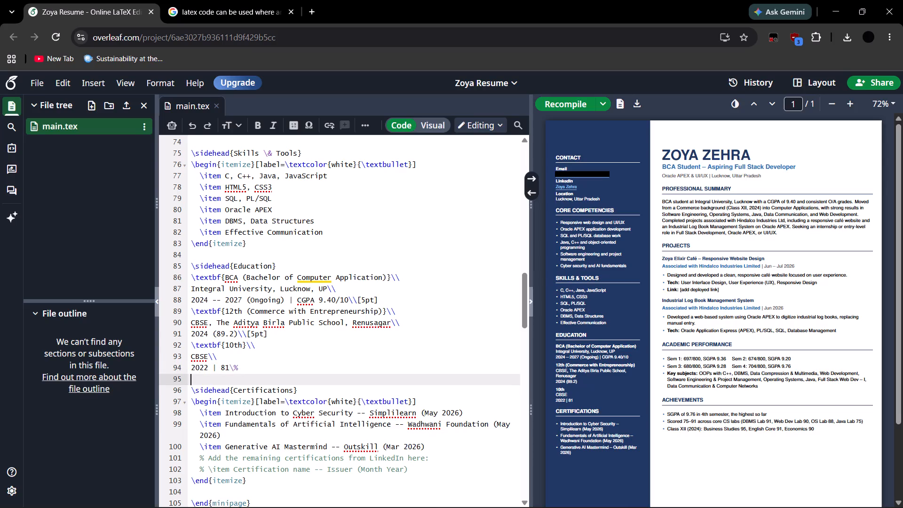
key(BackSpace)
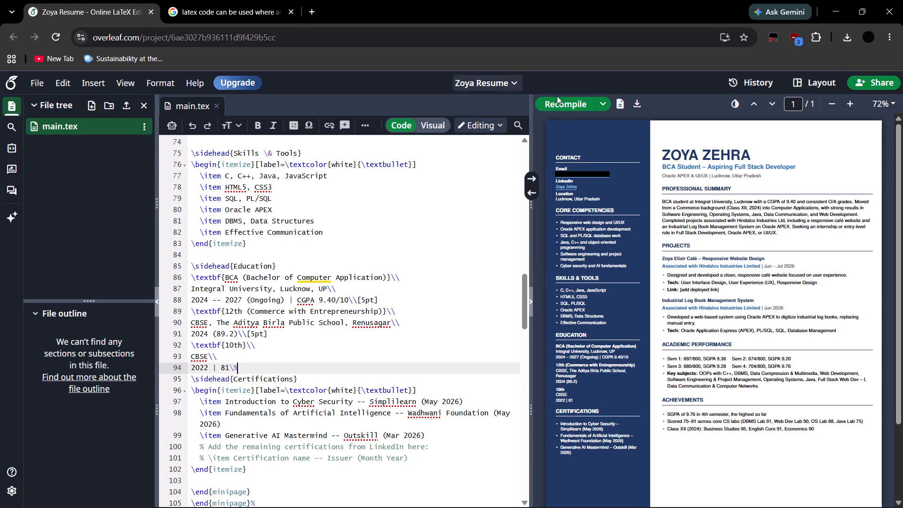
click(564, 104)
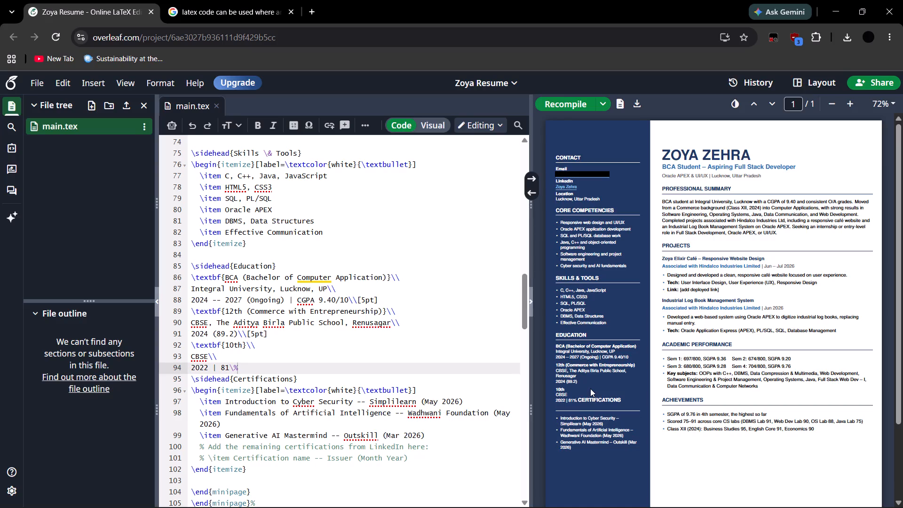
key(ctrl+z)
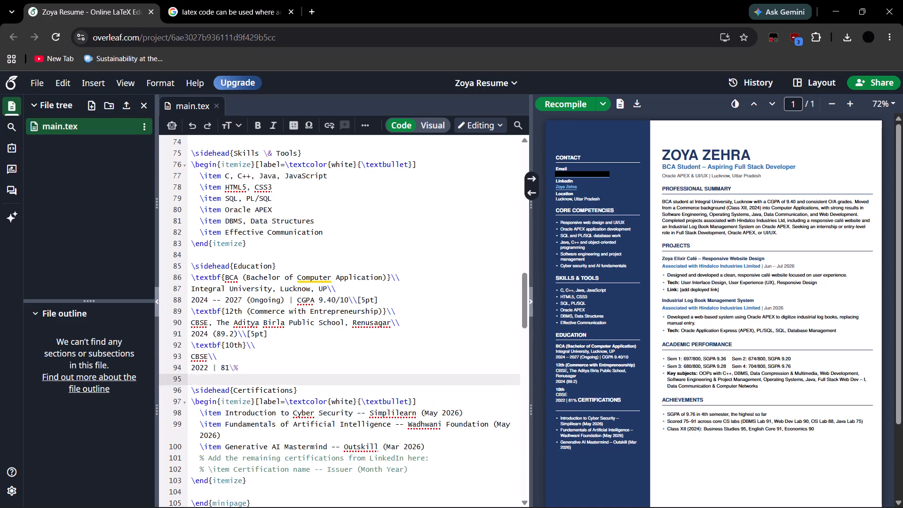
Recompile the Zoya Resume project to refresh the PDF preview with the blank line restored.
click(552, 109)
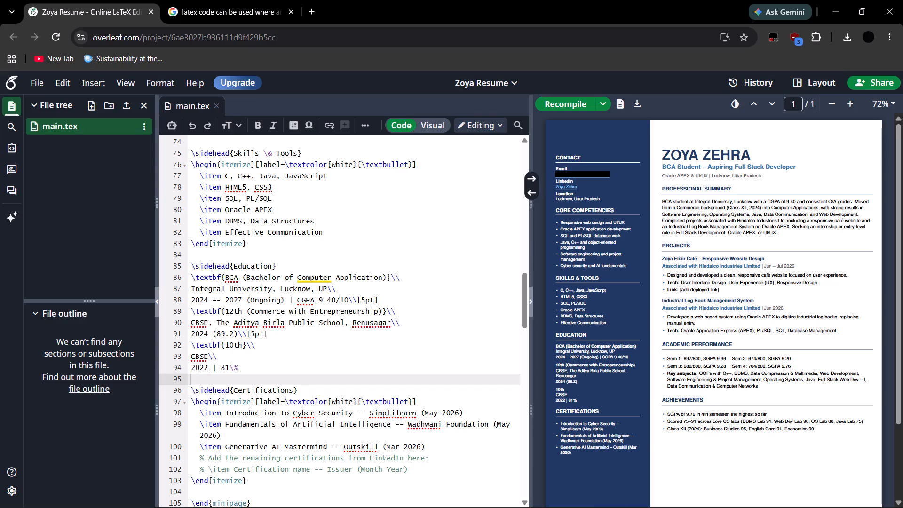
Add an escaped percent sign after 89.2 in Zoya's 12th result, giving (89.2\%), and recompile the resume.
click(406, 382)
click(358, 348)
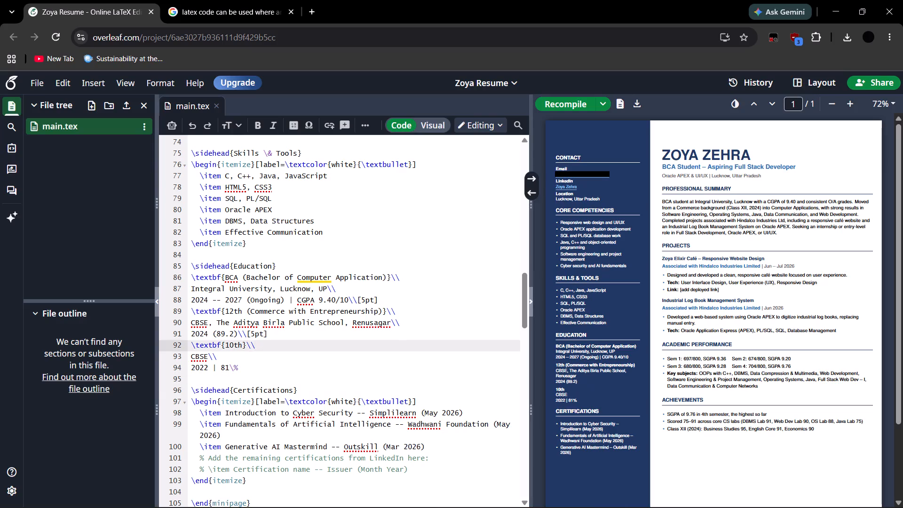
click(326, 330)
click(295, 329)
click(234, 335)
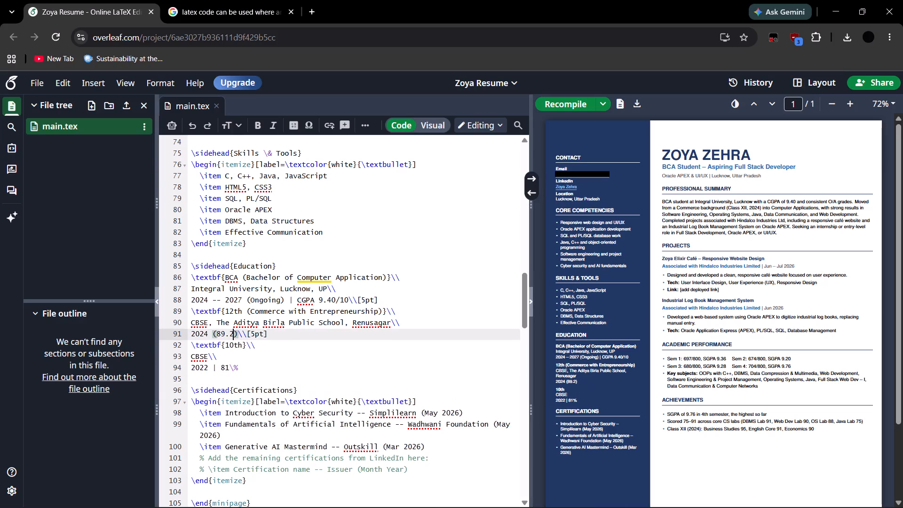
key(bracketright)
key(BackSpace)
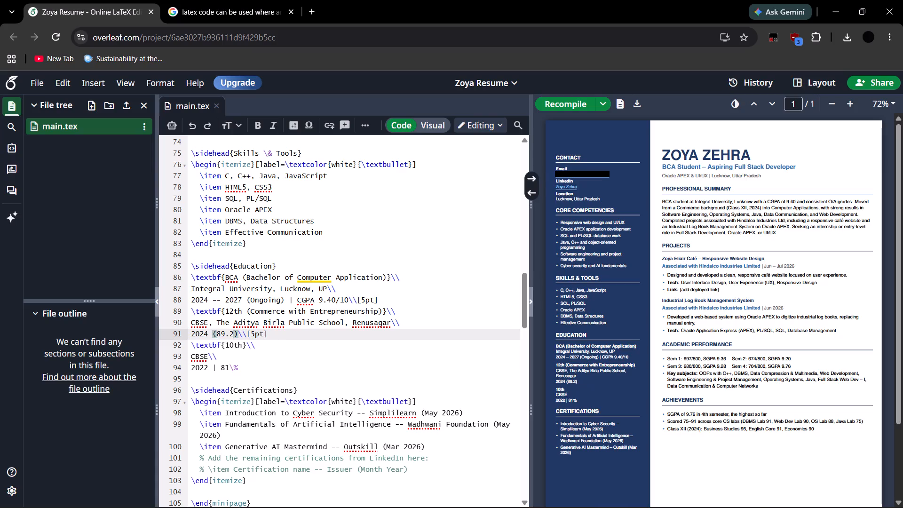
key(backslash)
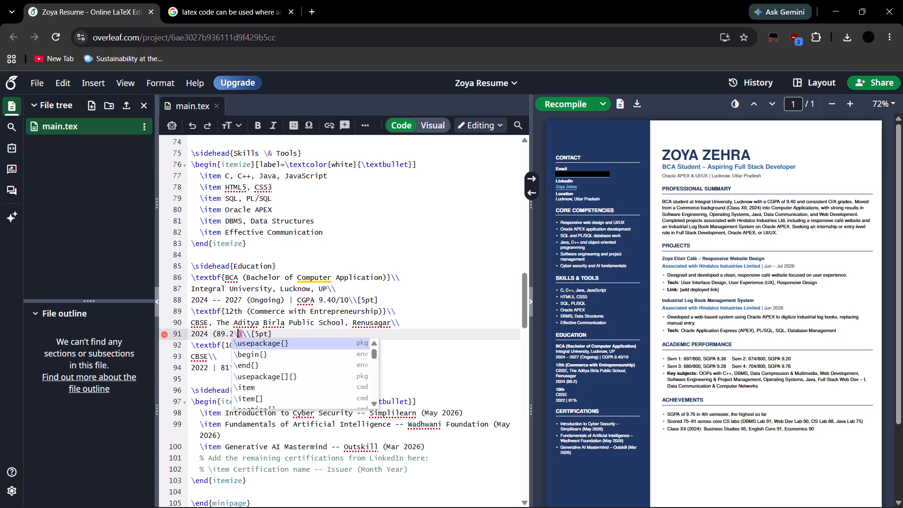
key(shift+percent)
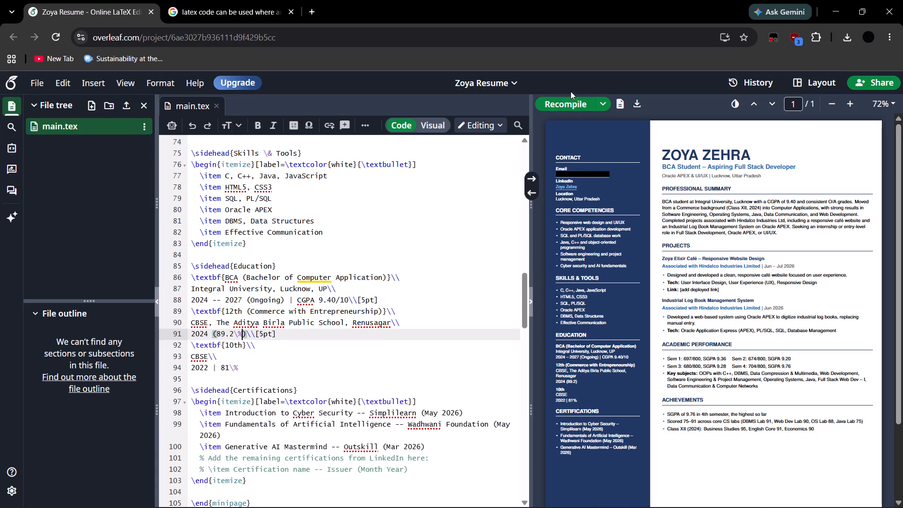
click(570, 91)
click(565, 98)
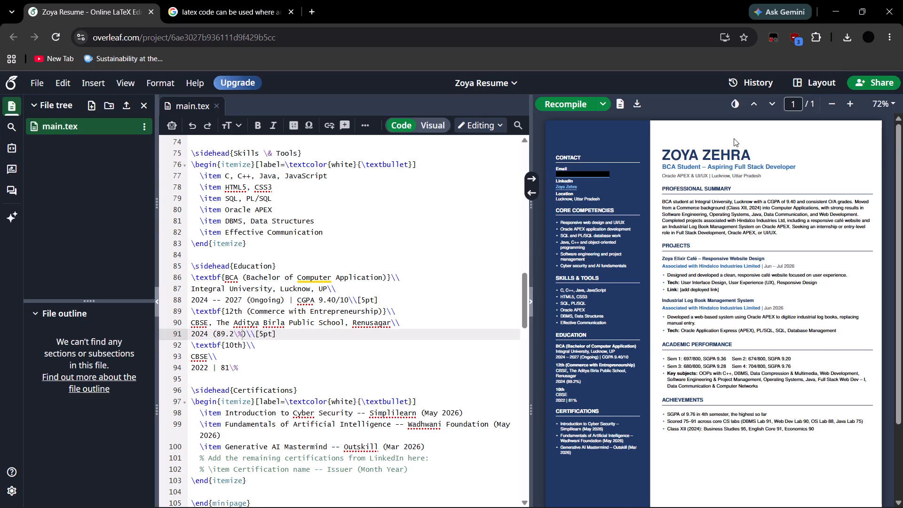
In Shafi's resume, add an opening parenthesis and 78 after "School of Management Sciences, Lucknow, UP" in the diploma entry.
key(alt+Tab)
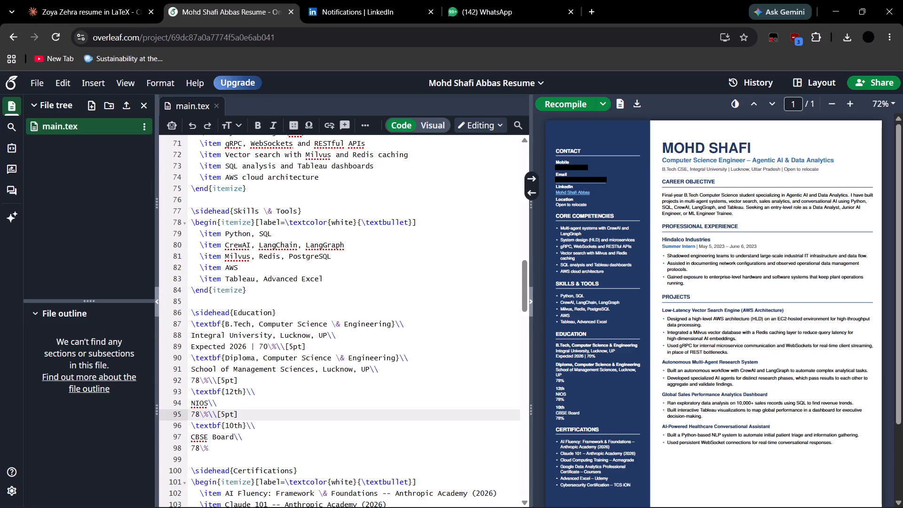
click(208, 382)
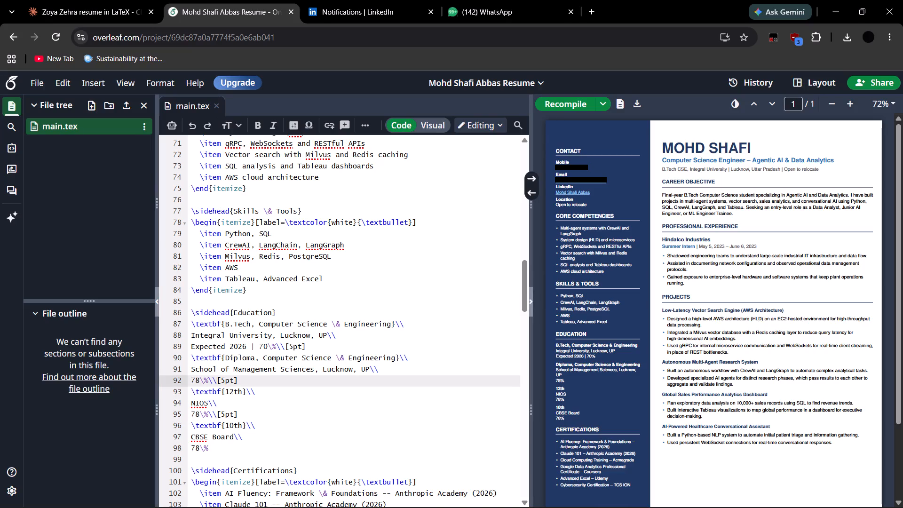
drag(239, 382, 192, 383)
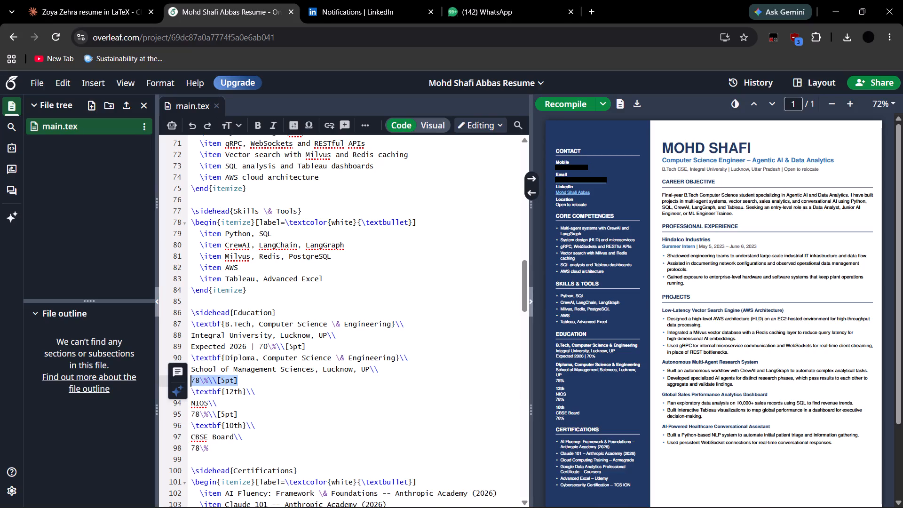
click(261, 377)
drag(249, 381, 209, 383)
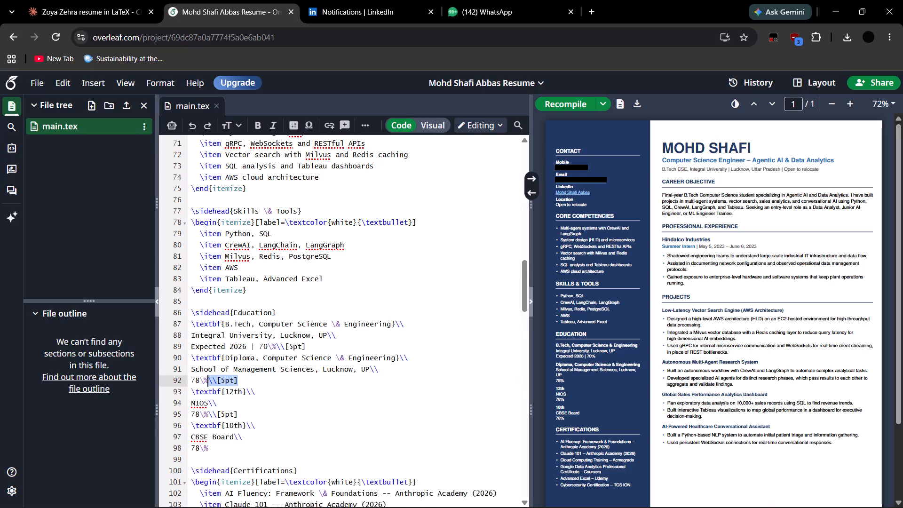
drag(209, 383, 193, 383)
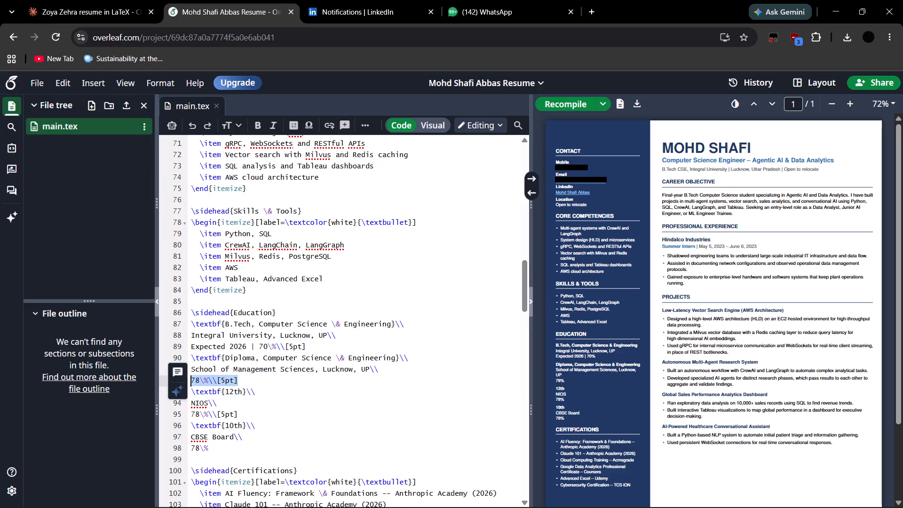
click(369, 369)
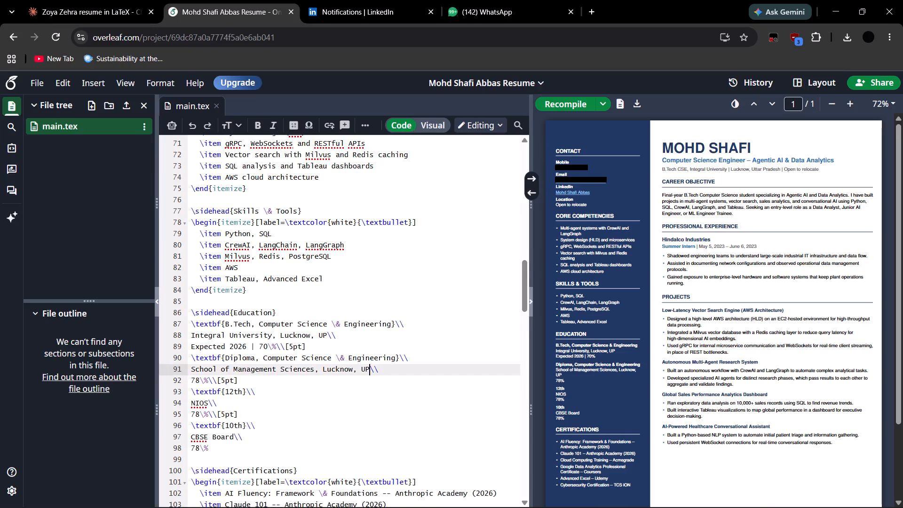
key(space)
text(()
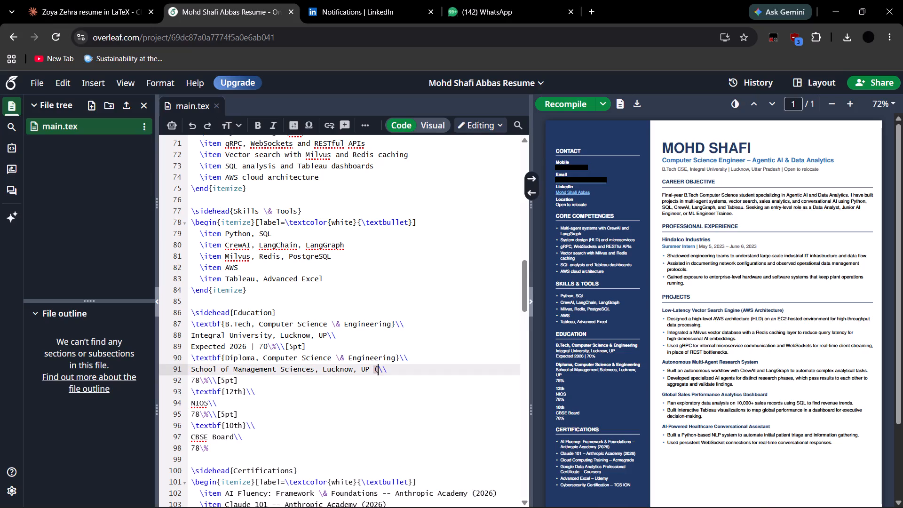
text(78)
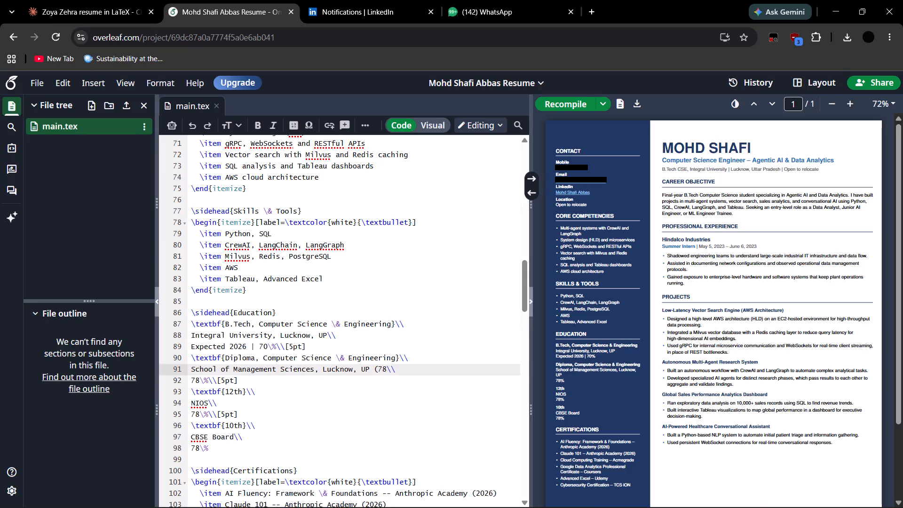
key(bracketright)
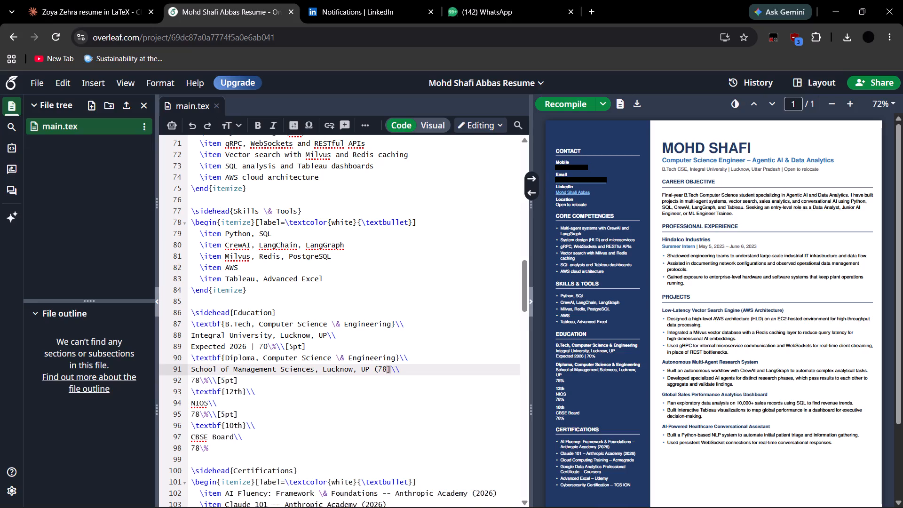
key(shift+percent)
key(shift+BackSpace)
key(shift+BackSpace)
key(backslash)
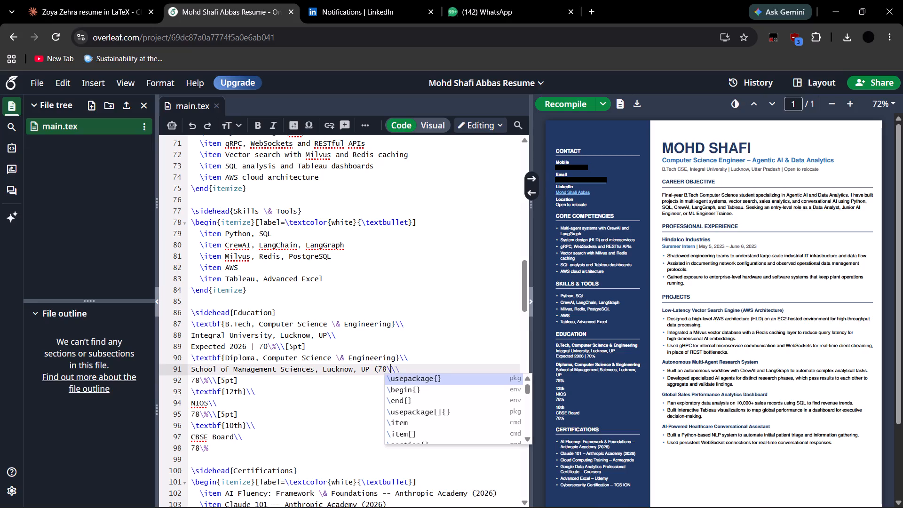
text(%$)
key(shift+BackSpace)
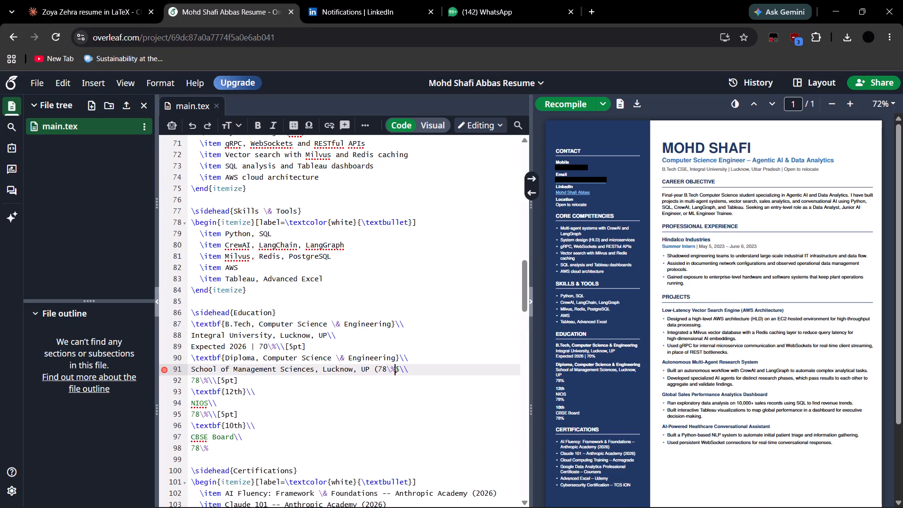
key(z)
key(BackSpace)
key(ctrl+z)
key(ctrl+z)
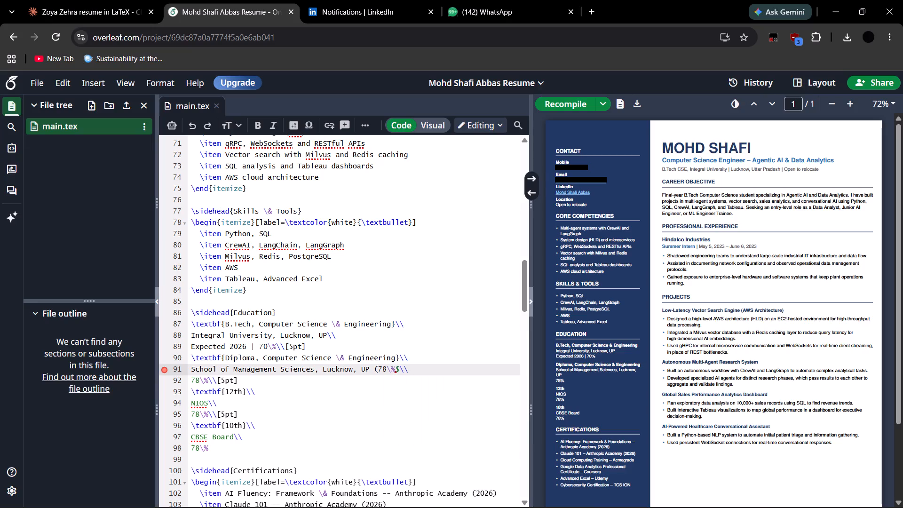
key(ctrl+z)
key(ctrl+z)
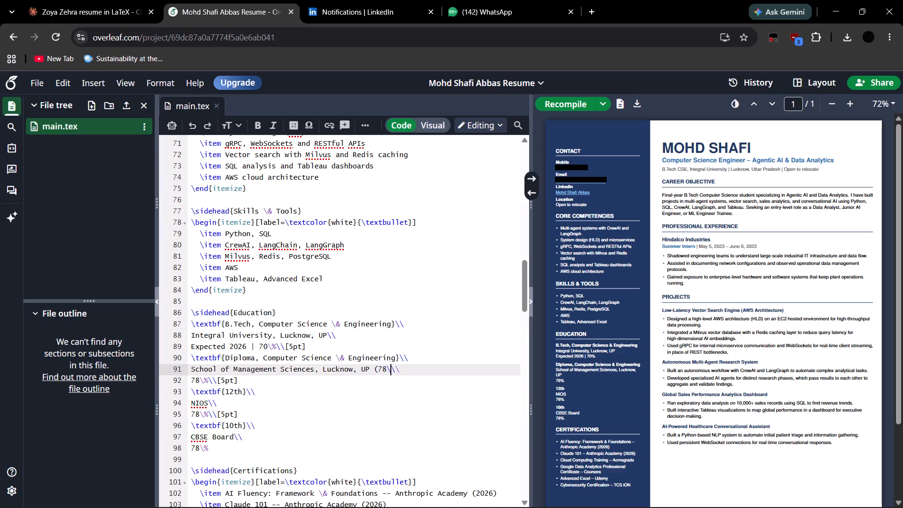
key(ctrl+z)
Complete the parenthesised diploma result with an escaped percent sign so it reads (78\%).
key(backslash)
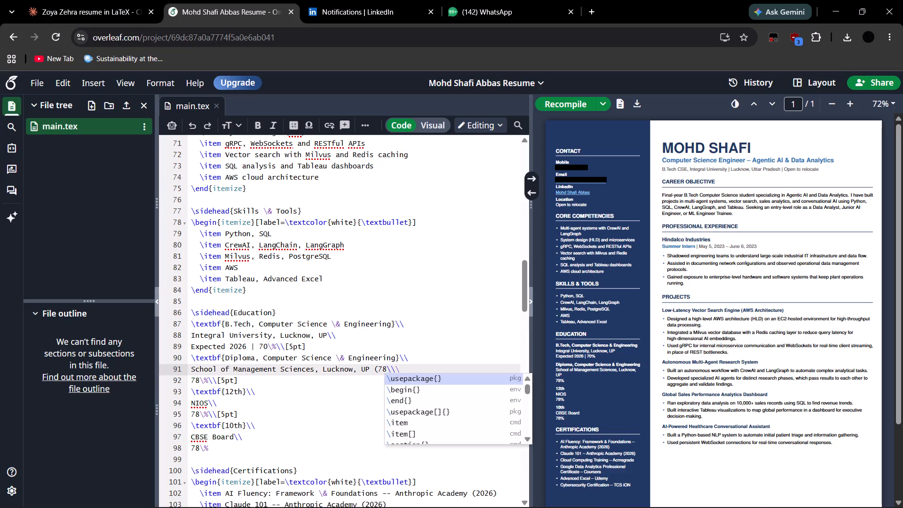
key(shift+percent)
key(shift+parenright)
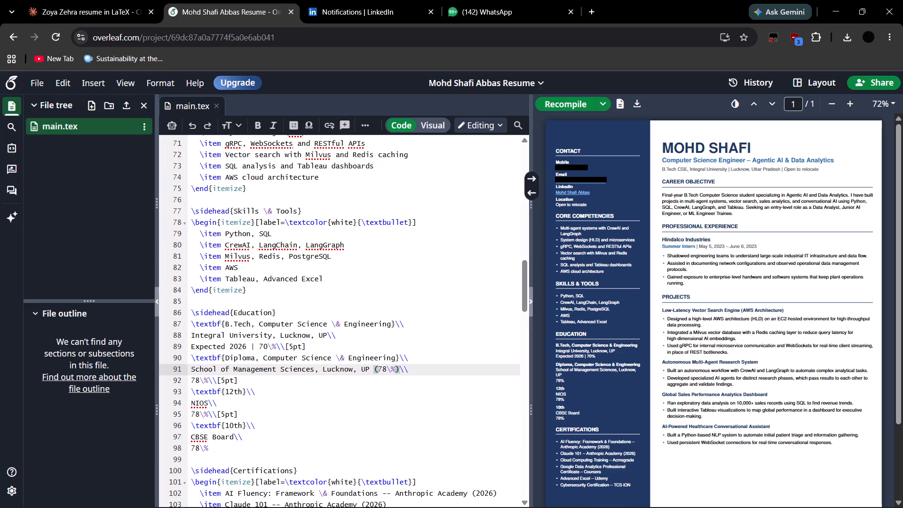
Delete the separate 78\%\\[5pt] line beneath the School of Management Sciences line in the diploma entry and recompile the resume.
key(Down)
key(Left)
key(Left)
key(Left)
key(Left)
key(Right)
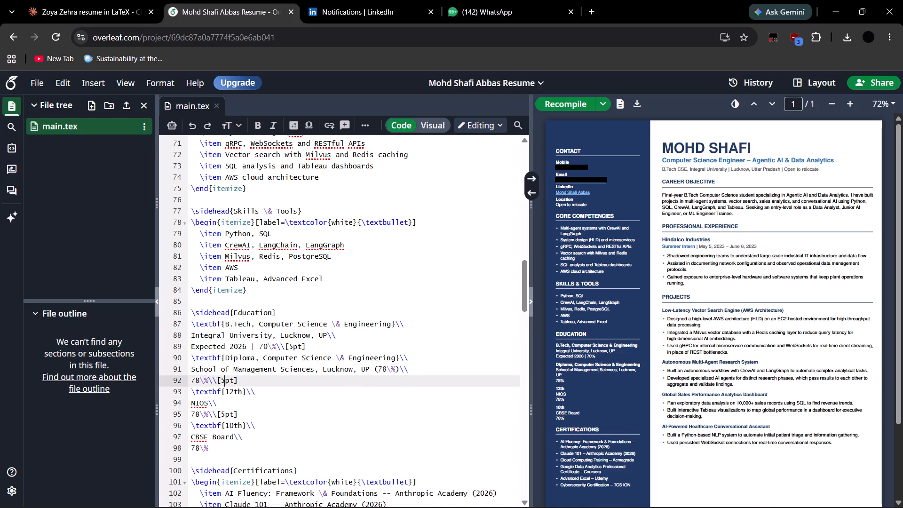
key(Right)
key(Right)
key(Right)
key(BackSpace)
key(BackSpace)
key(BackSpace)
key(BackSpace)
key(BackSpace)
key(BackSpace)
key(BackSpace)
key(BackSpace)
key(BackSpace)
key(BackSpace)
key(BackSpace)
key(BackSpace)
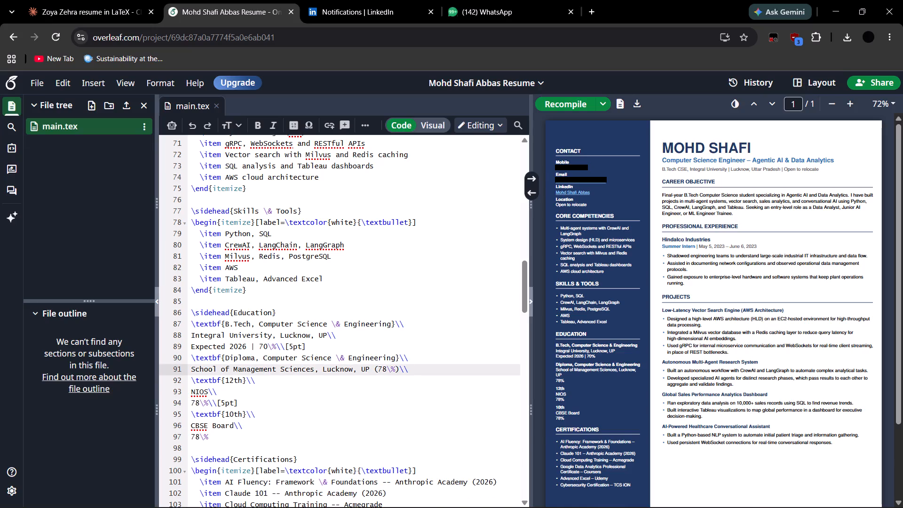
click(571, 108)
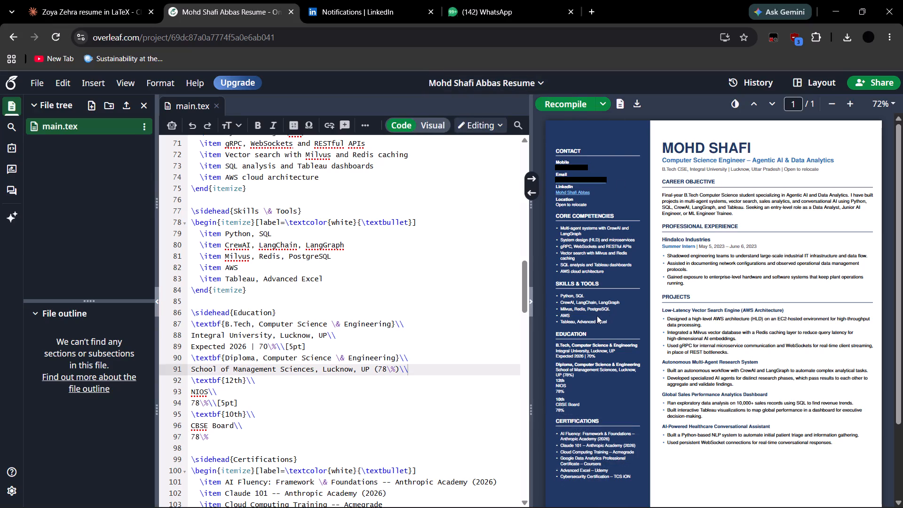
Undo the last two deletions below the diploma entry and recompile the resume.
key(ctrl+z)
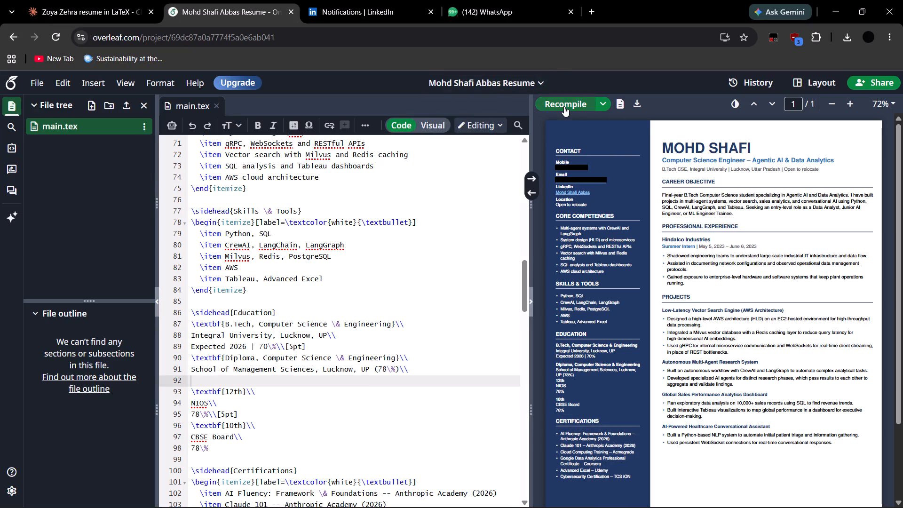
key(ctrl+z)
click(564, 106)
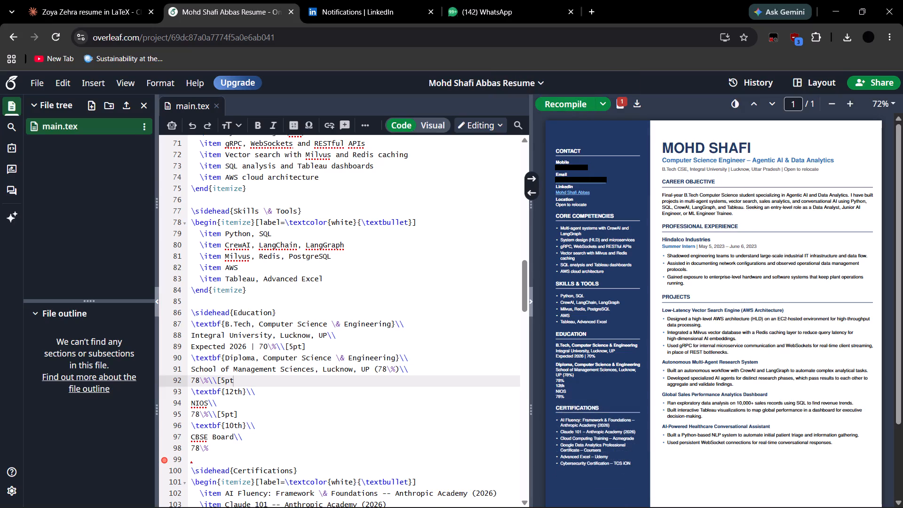
Clear the separate 78\%\\[5pt text from the line between the diploma's school line and the 12th heading, and recompile.
click(417, 293)
click(390, 376)
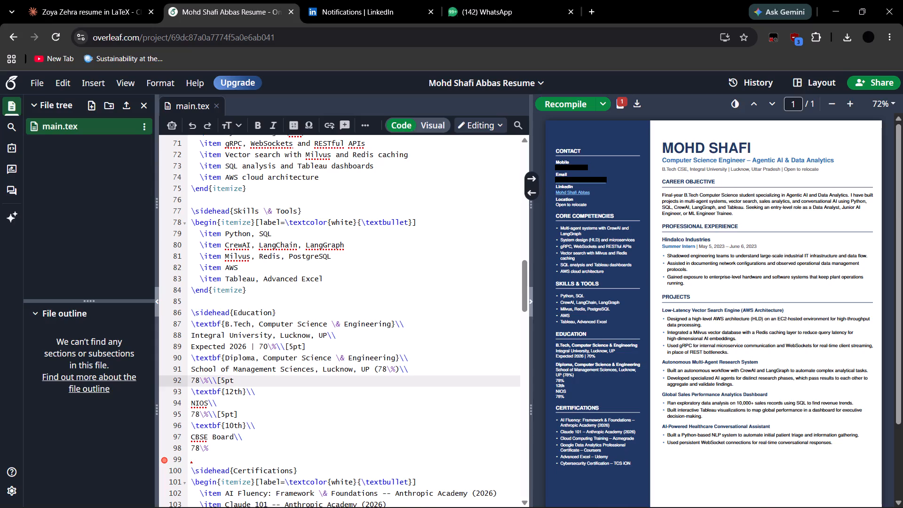
drag(261, 384, 191, 384)
key(BackSpace)
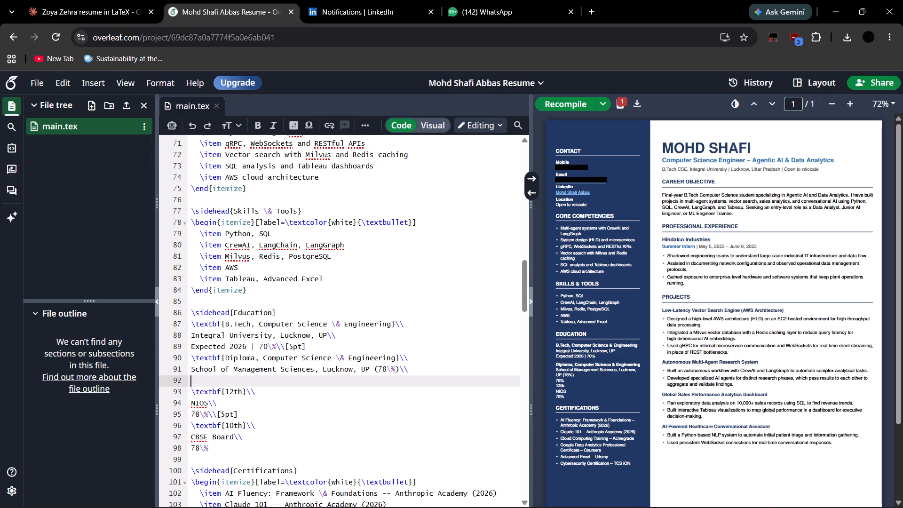
click(568, 108)
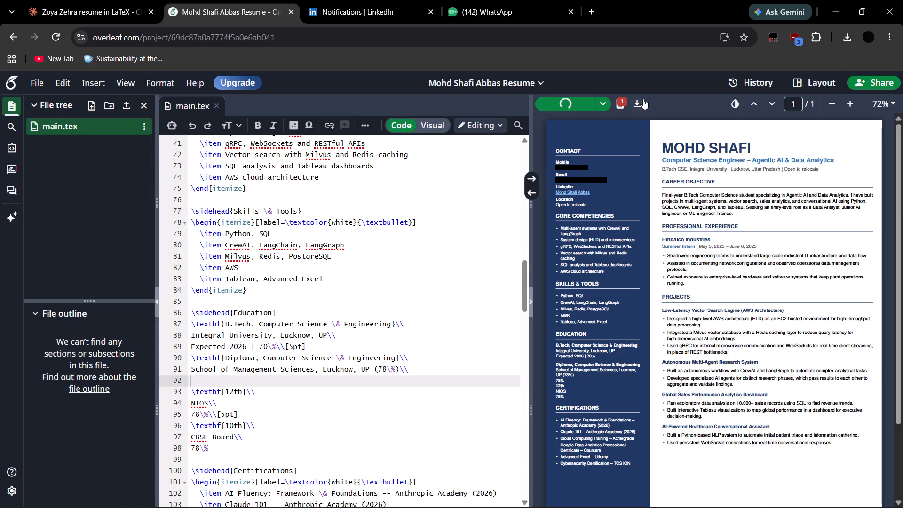
click(618, 103)
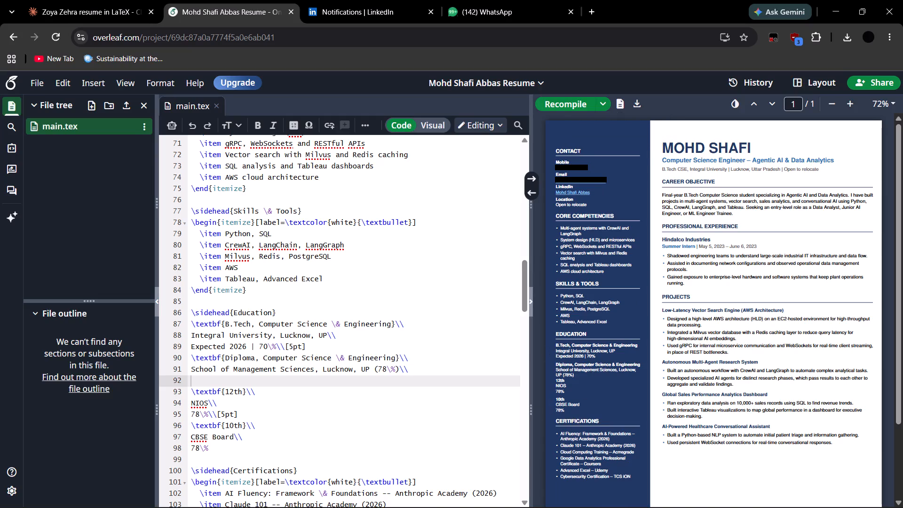
Remove the blank line between the diploma's school line and the 12th heading in the Education source.
click(190, 391)
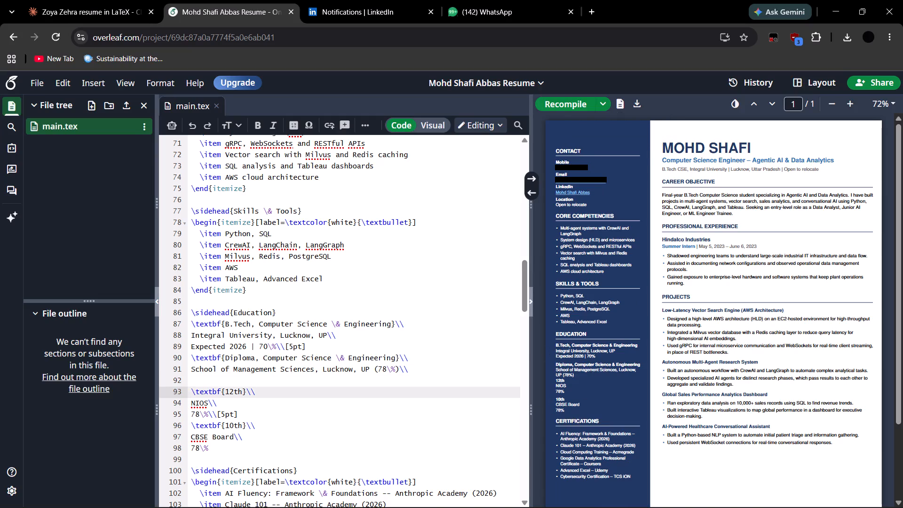
click(225, 388)
click(201, 378)
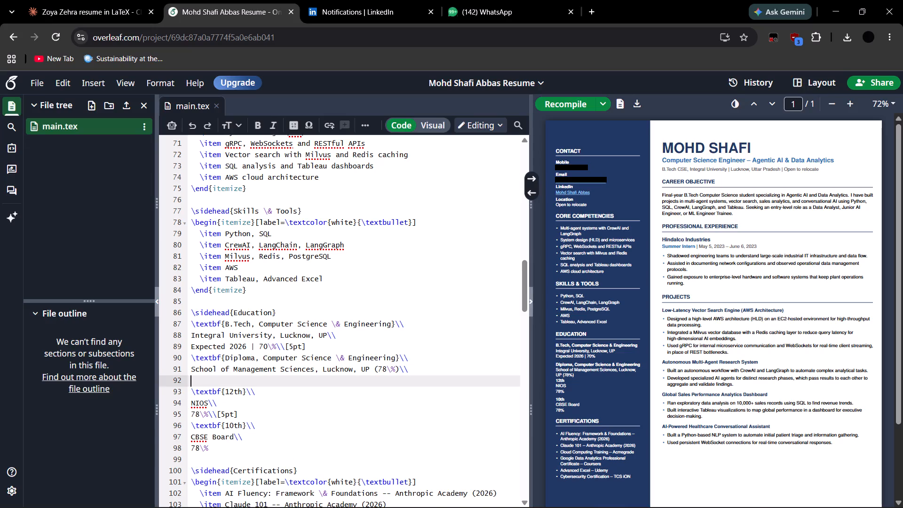
click(191, 391)
click(193, 382)
key(BackSpace)
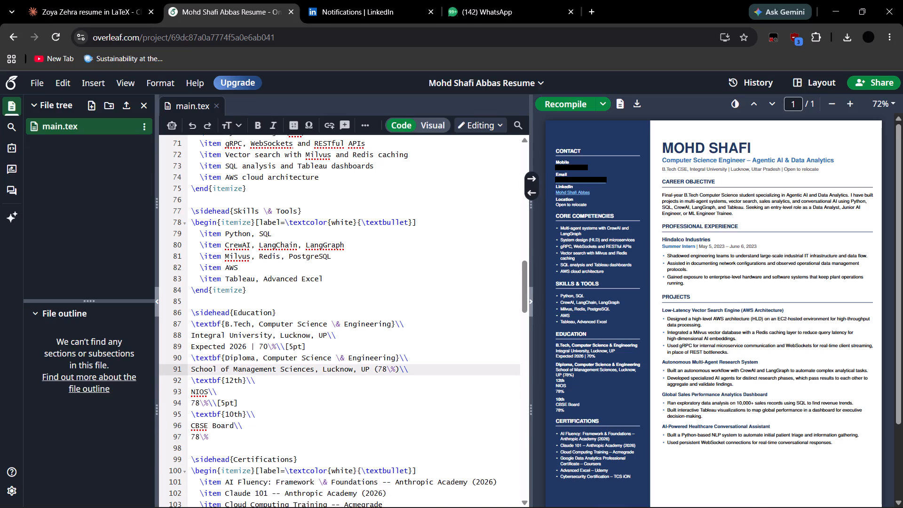
click(194, 385)
click(189, 381)
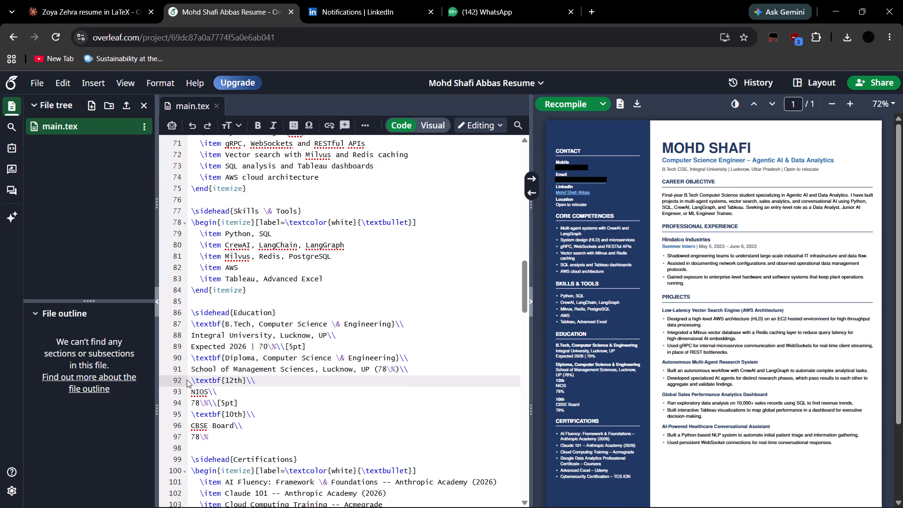
click(189, 377)
Download the compiled PDF of Shafi's resume.
click(634, 106)
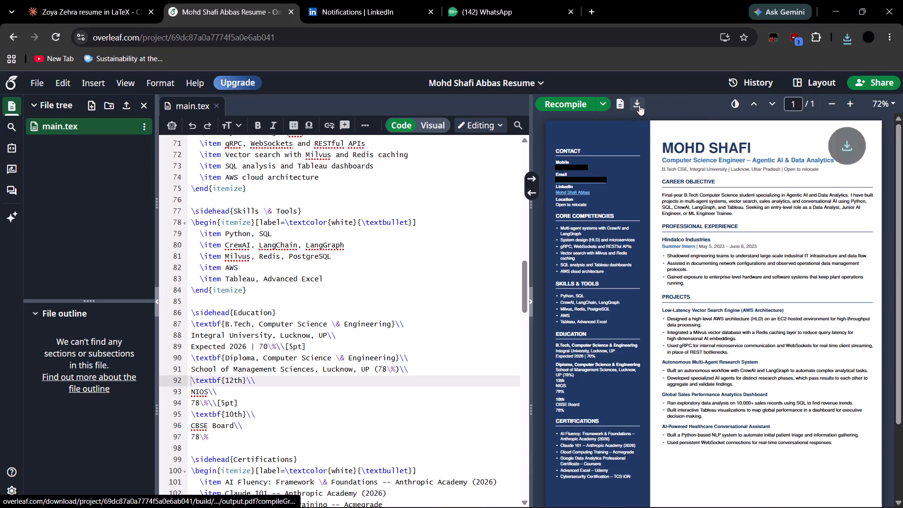
Show the newly downloaded resume PDF in the Downloads folder and copy the file.
click(818, 63)
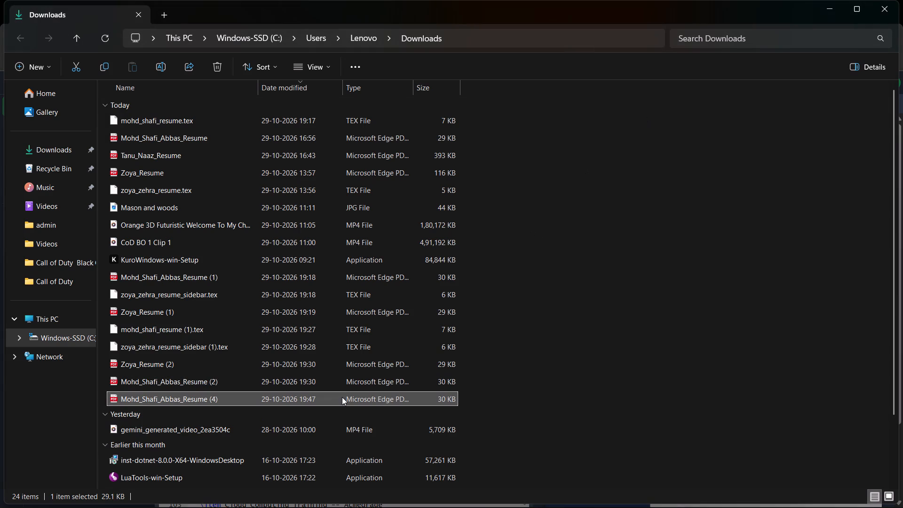
key(ctrl+c)
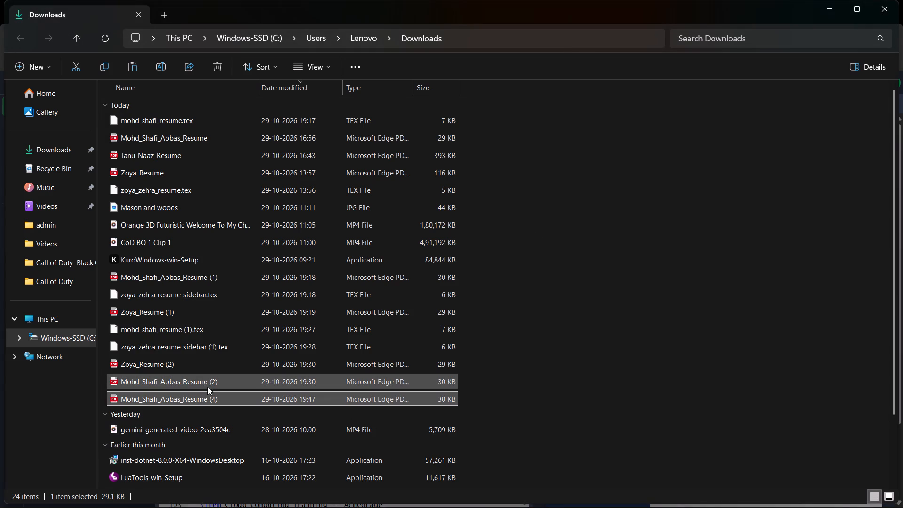
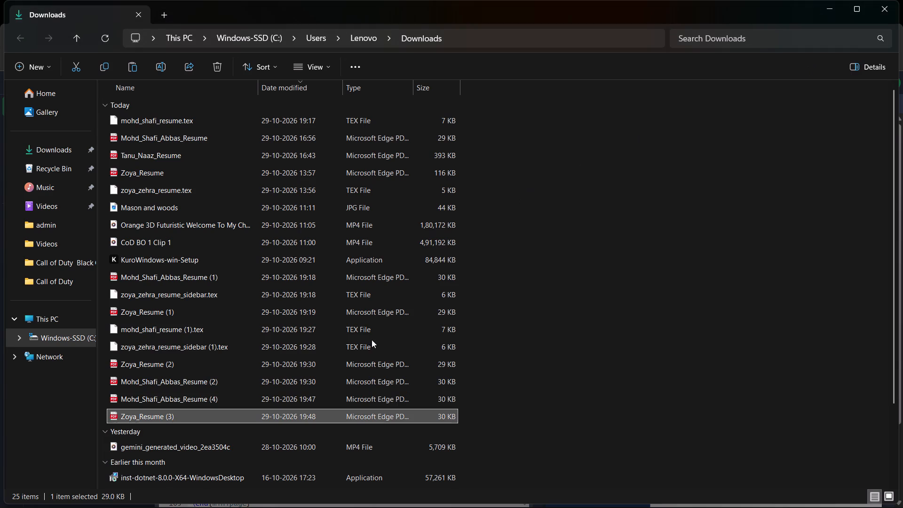
Copy the selected Zoya_Resume (3) PDF from the Downloads folder and switch back to the Overleaf project in the browser.
key(ctrl+c)
key(alt+Tab)
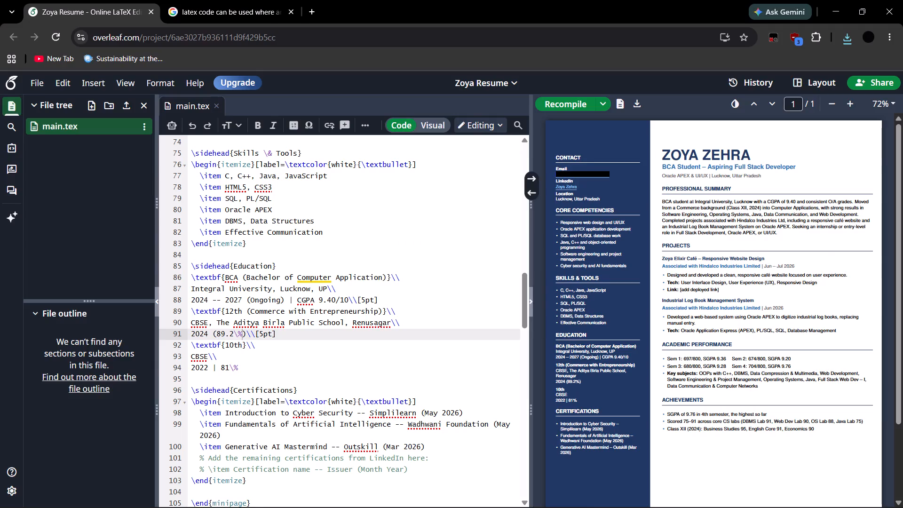
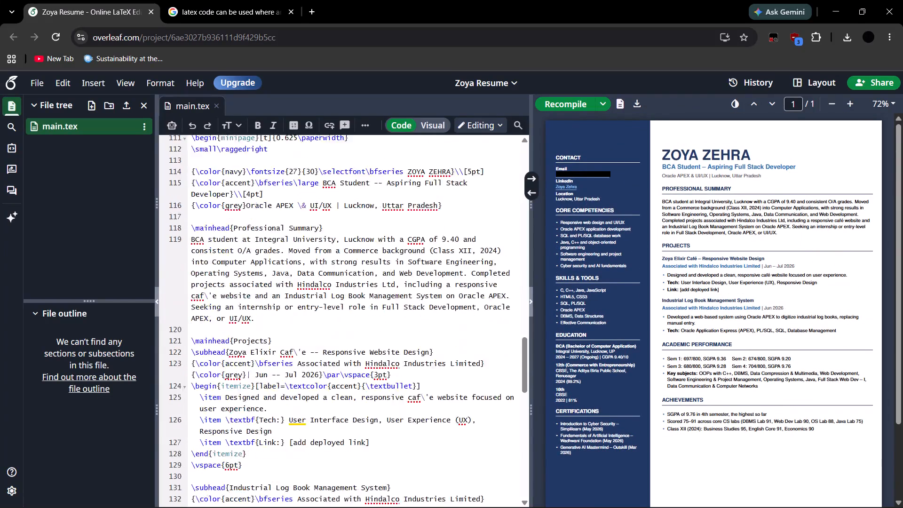
Review the resume's LaTeX source from the package setup to the Achievements section, including the deployed link placeholder under Projects.
scroll(228, 259, down, 3)
scroll(228, 259, up, 14)
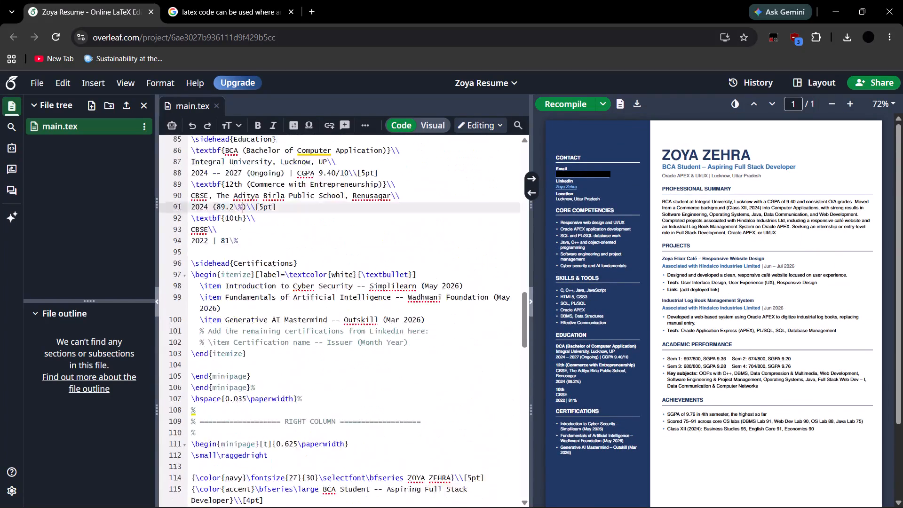
scroll(228, 259, up, 10)
click(268, 301)
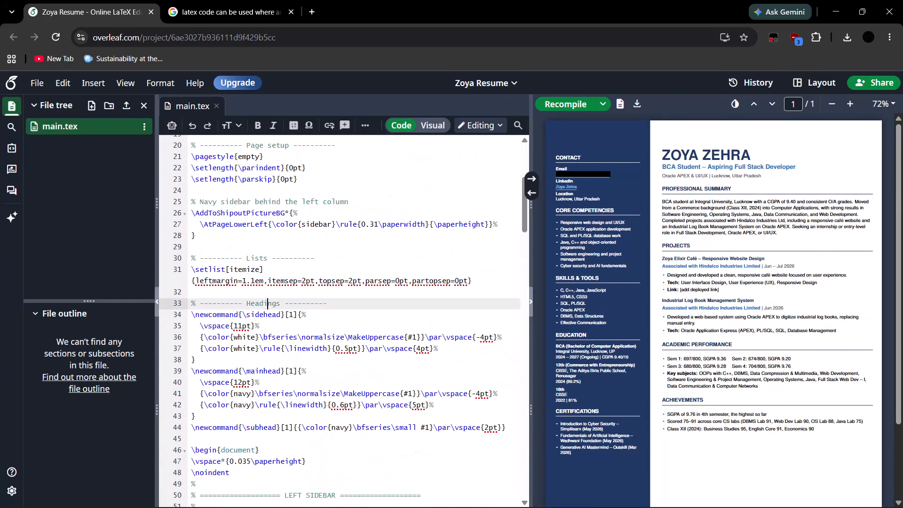
click(291, 350)
scroll(303, 373, up, 6)
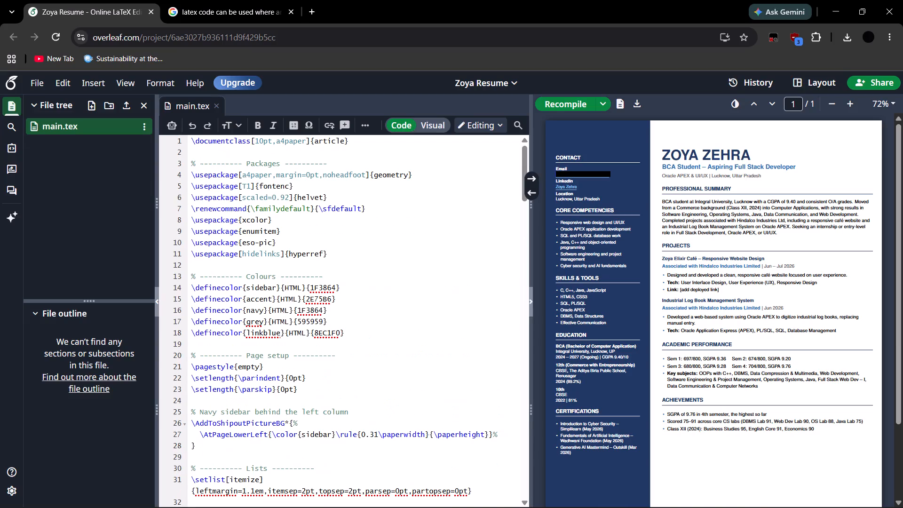
scroll(303, 373, up, 4)
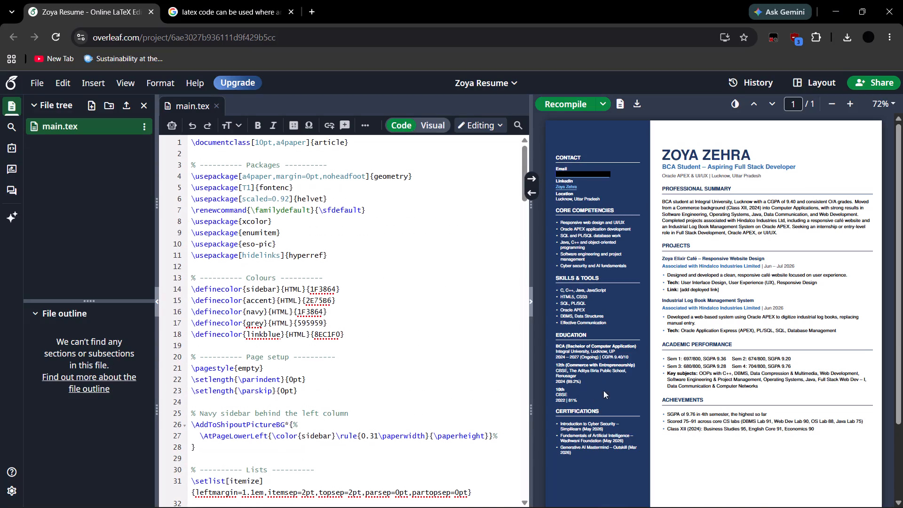
click(295, 320)
click(367, 319)
scroll(387, 394, down, 9)
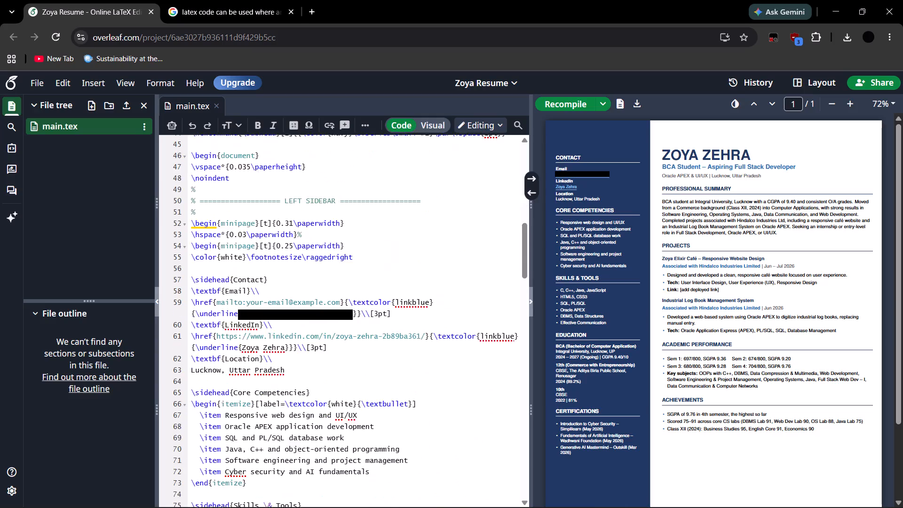
scroll(387, 394, down, 5)
click(387, 394)
scroll(387, 394, down, 10)
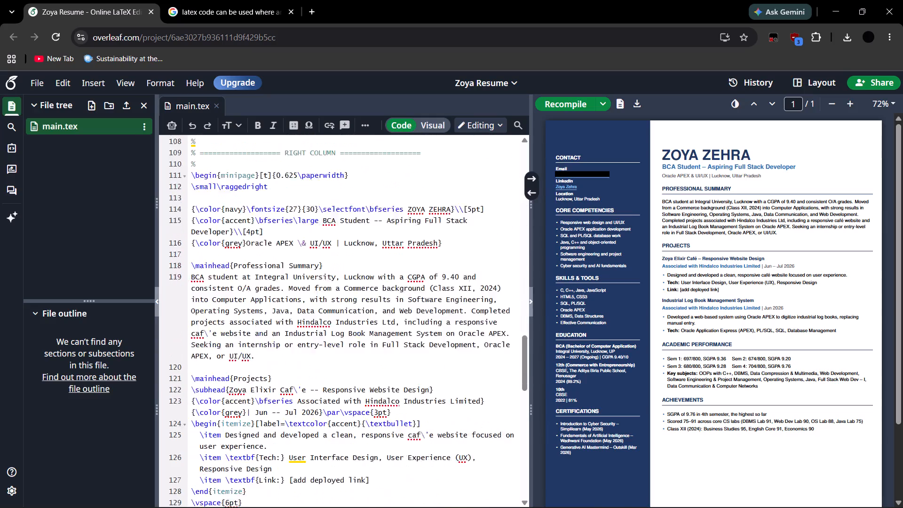
click(401, 322)
scroll(401, 322, down, 6)
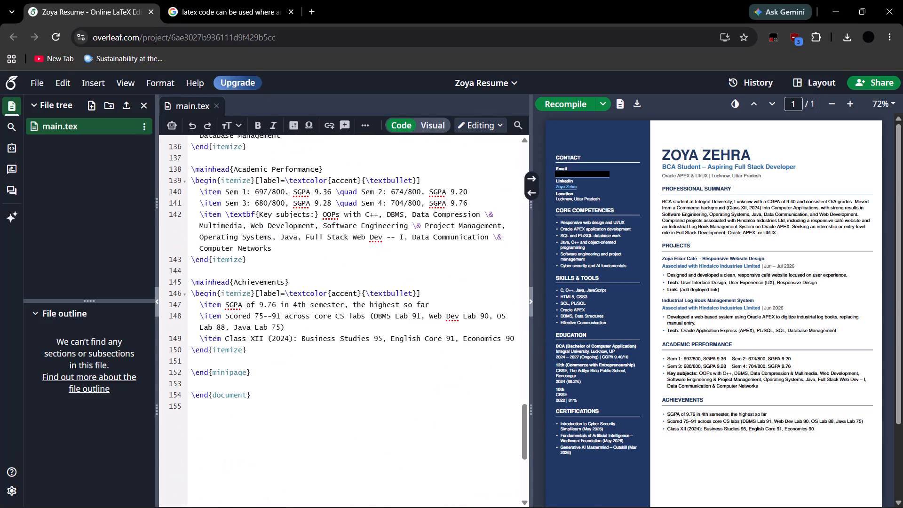
scroll(401, 322, up, 5)
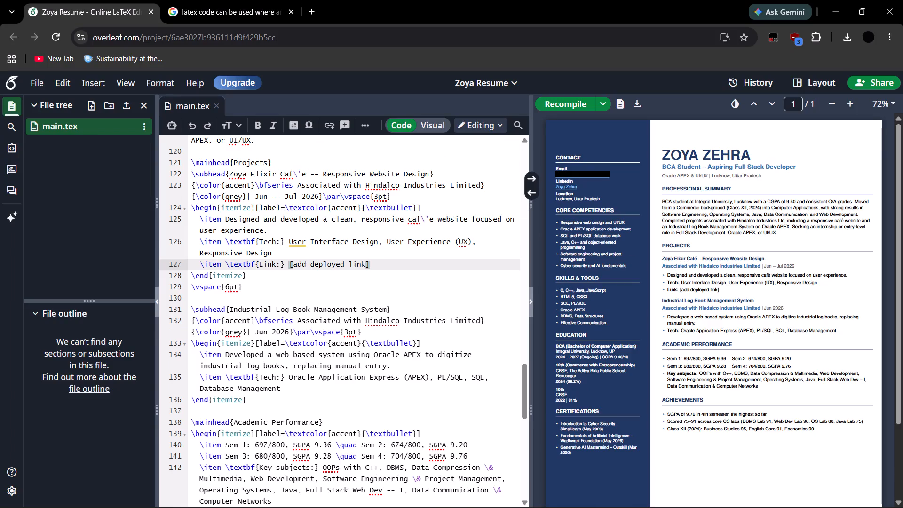
click(484, 293)
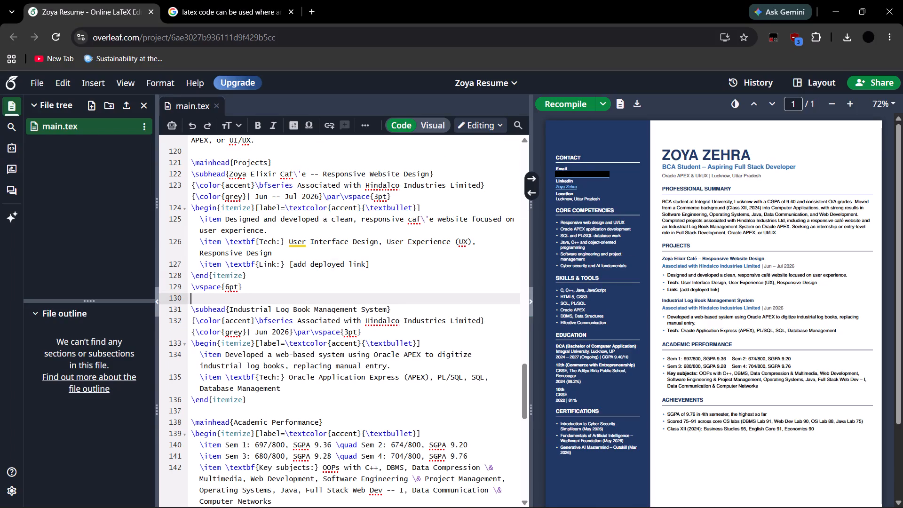
click(701, 287)
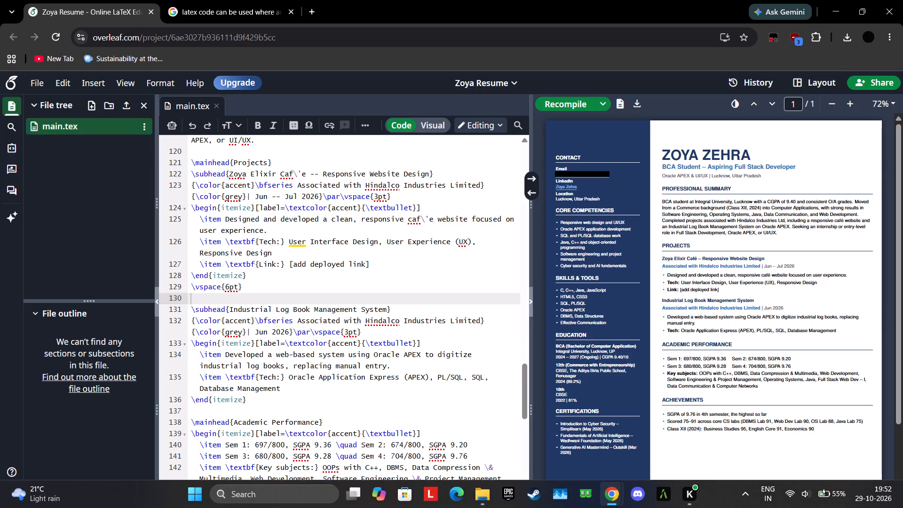
Recheck the source of the sidebar's Core Competencies, Skills and Education sections, plus the Professional Summary and Projects sections.
scroll(318, 324, up, 4)
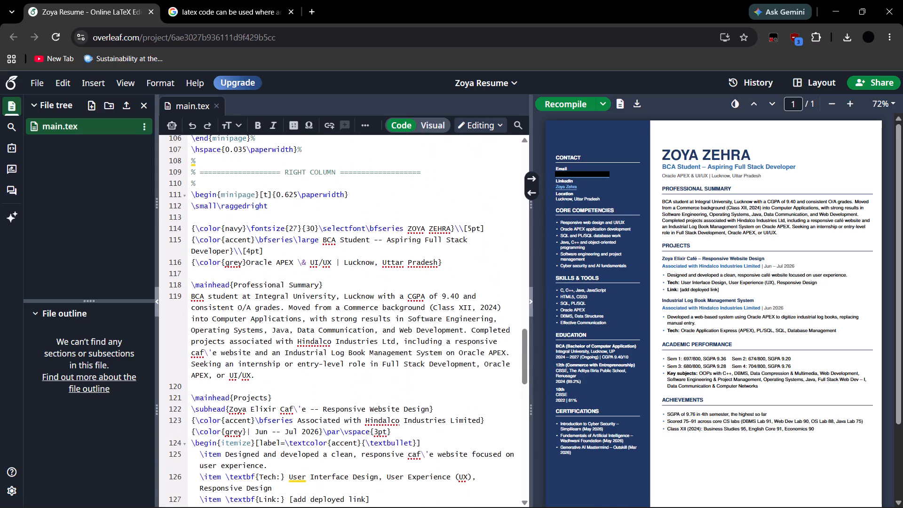
scroll(318, 324, up, 3)
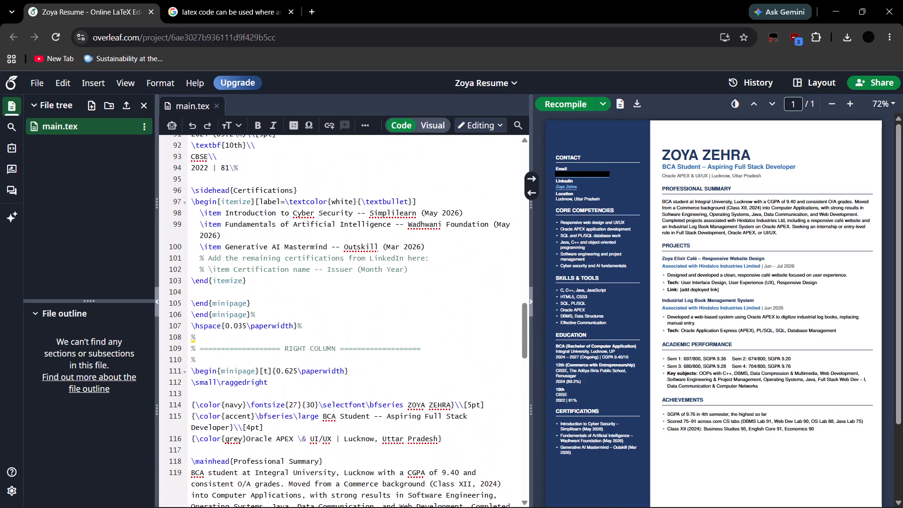
scroll(318, 324, up, 5)
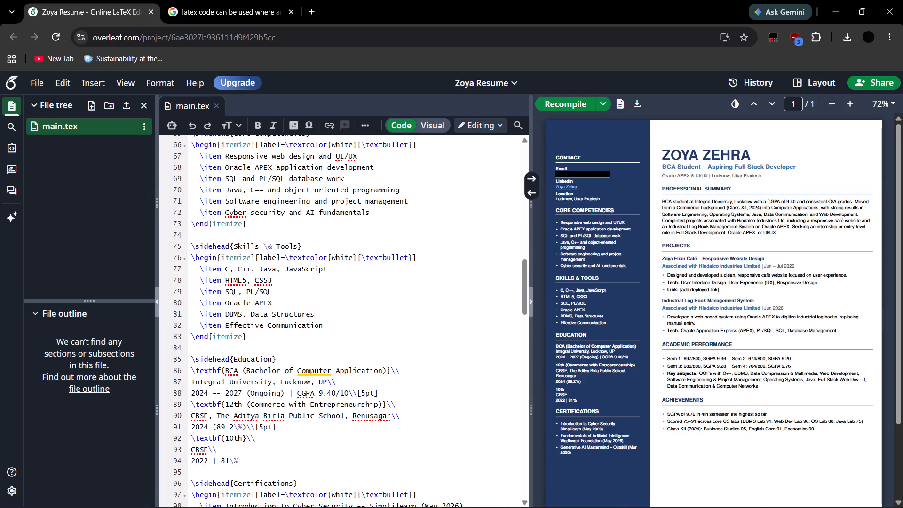
scroll(318, 321, up, 2)
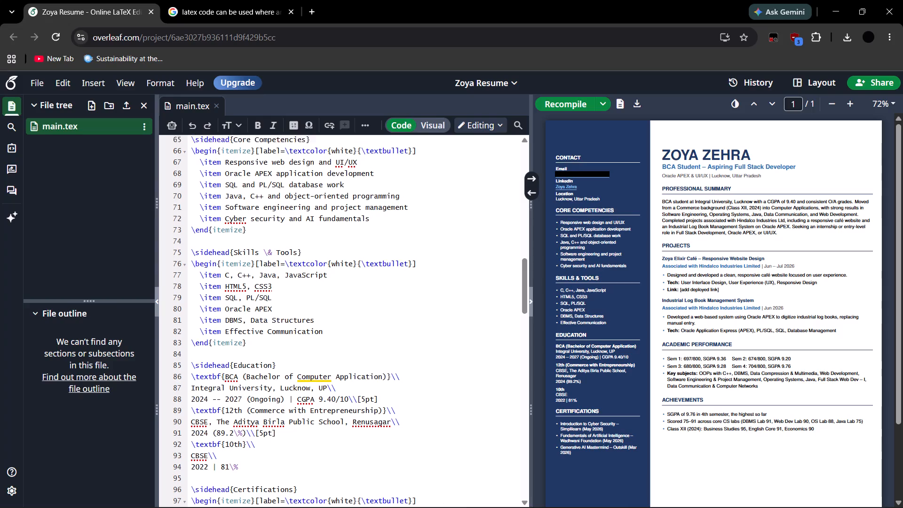
scroll(318, 321, down, 2)
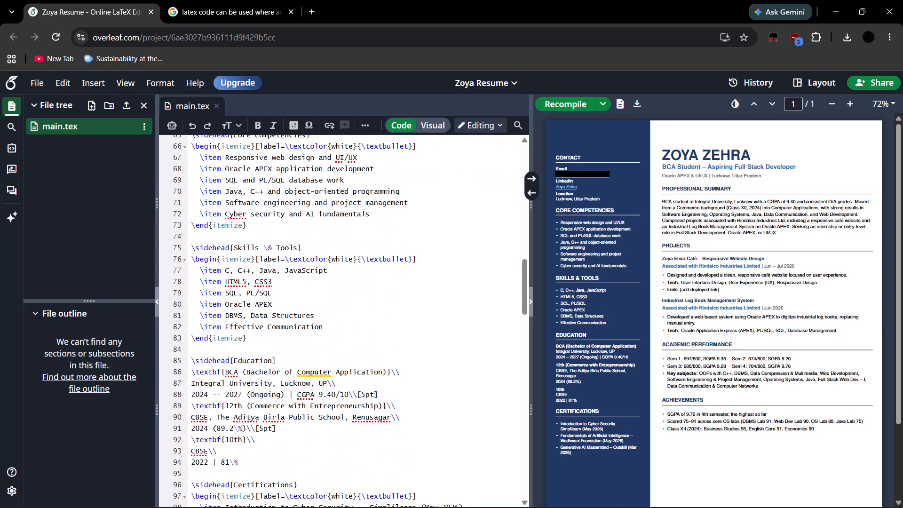
scroll(318, 321, up, 3)
scroll(318, 321, down, 11)
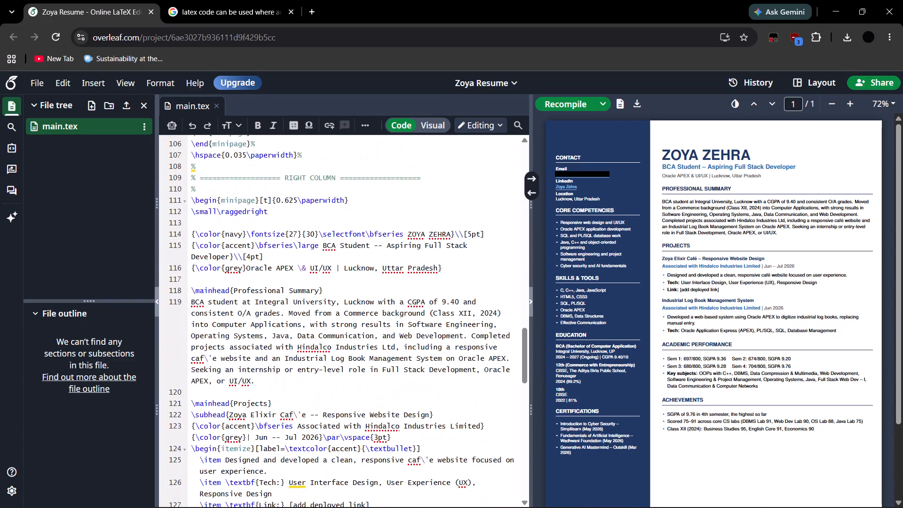
scroll(318, 321, down, 3)
scroll(318, 321, up, 4)
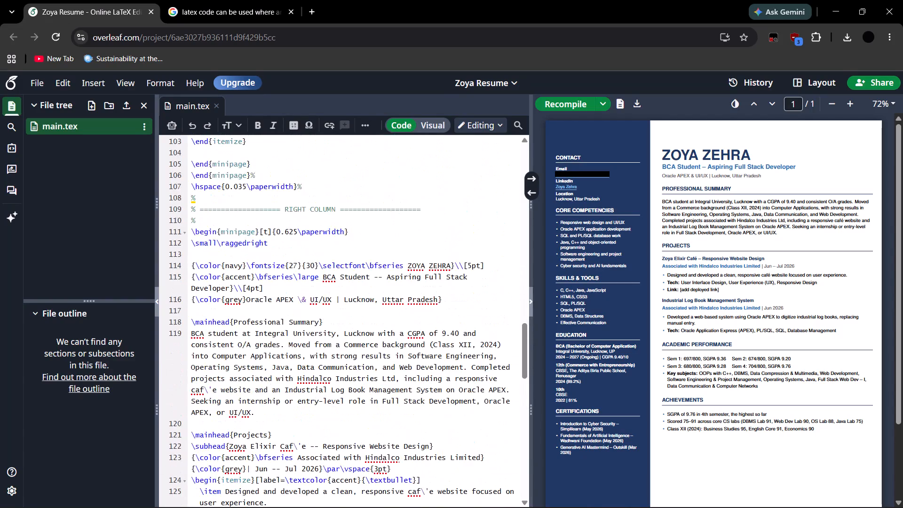
scroll(318, 321, down, 5)
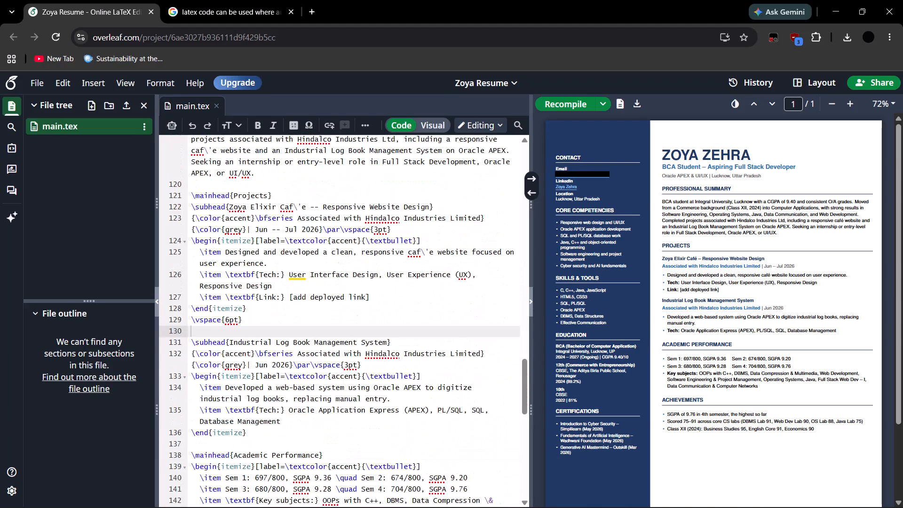
scroll(318, 321, down, 1)
scroll(318, 321, up, 1)
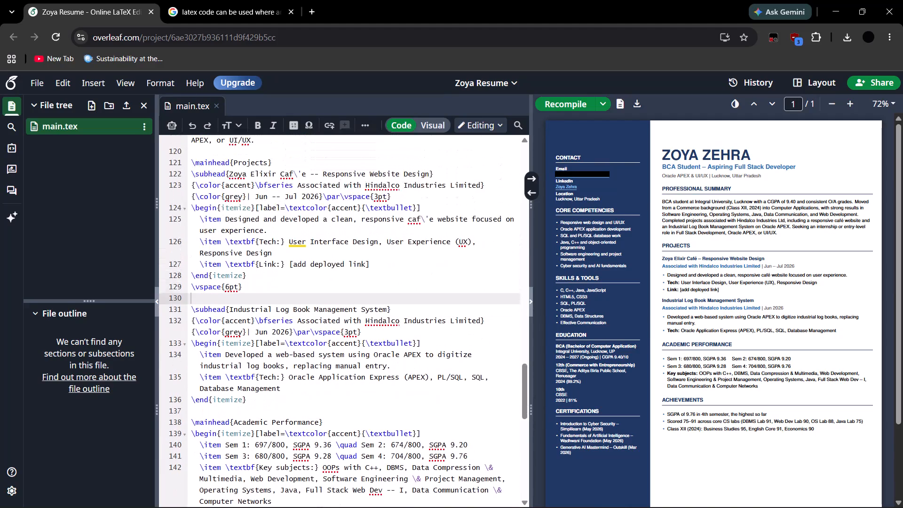
scroll(318, 321, down, 3)
scroll(318, 321, up, 5)
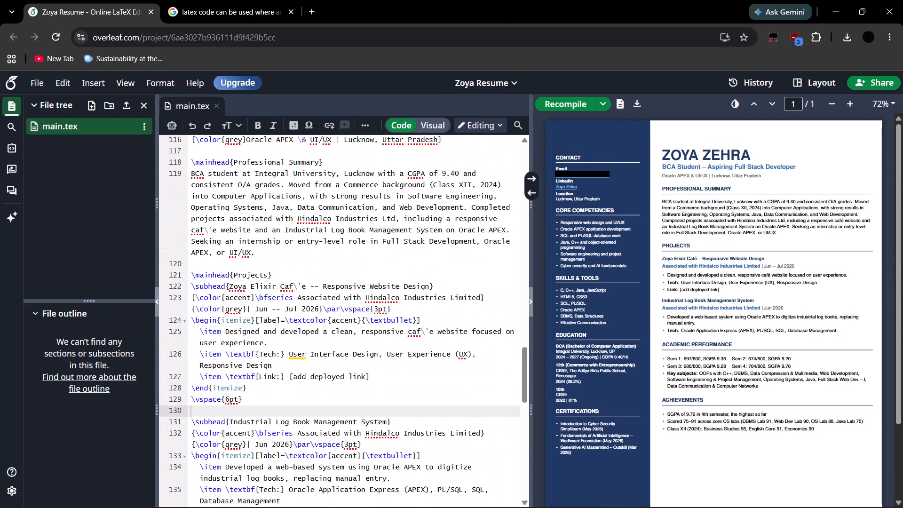
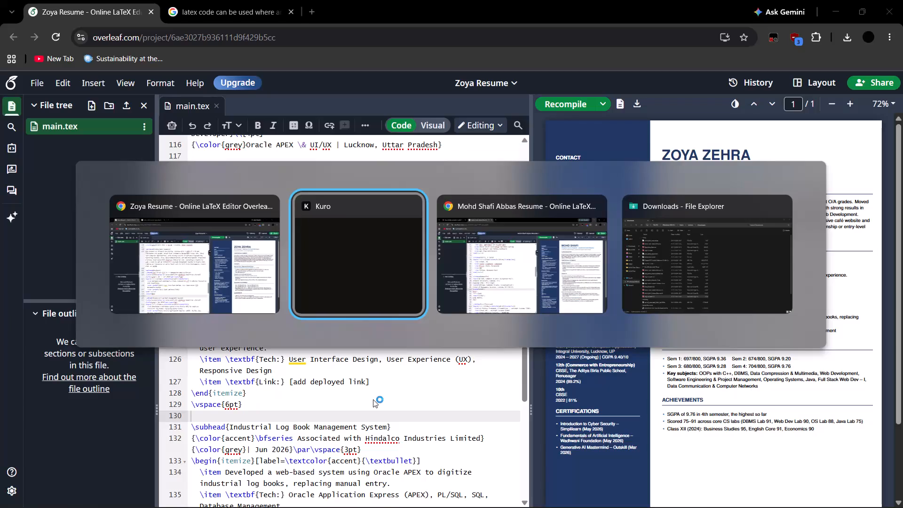
Switch to the browser window with Shafi's resume project and place the cursor in the Skills & Tools list of its LaTeX source.
key(alt+Tab)
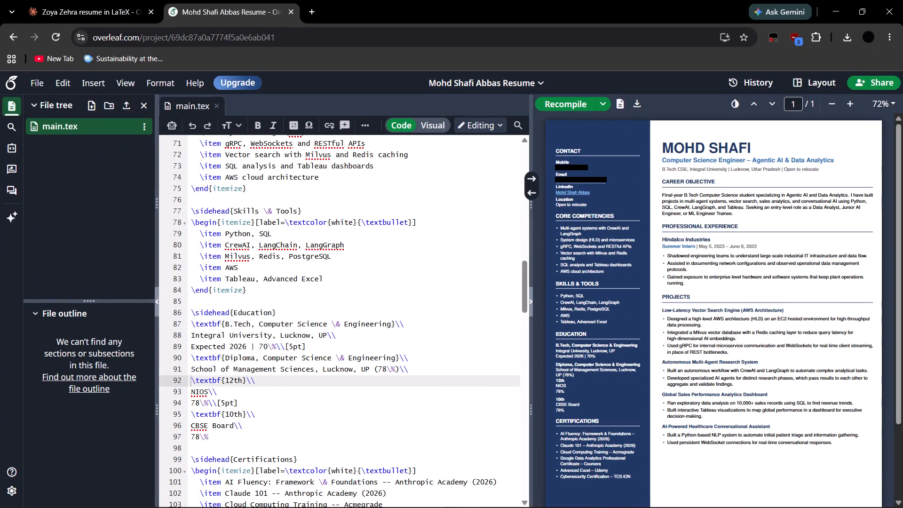
click(447, 260)
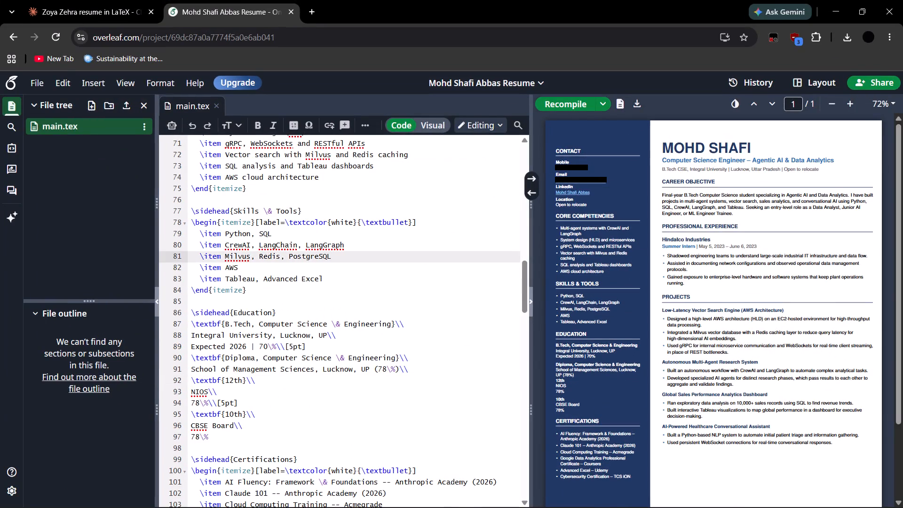
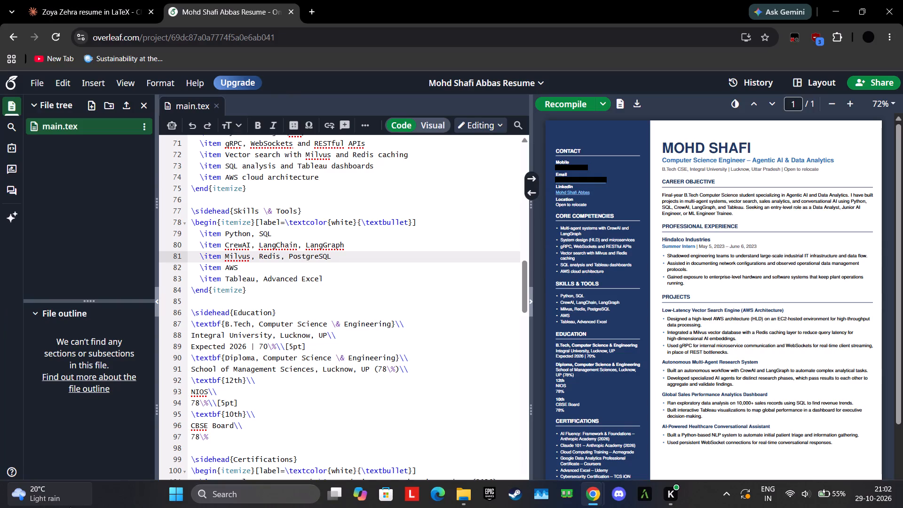
Examine the Education and Certifications sections of Shafi's LaTeX source and place the cursor on the opening line of the Certifications list.
scroll(83, 468, down, 7)
scroll(292, 139, down, 4)
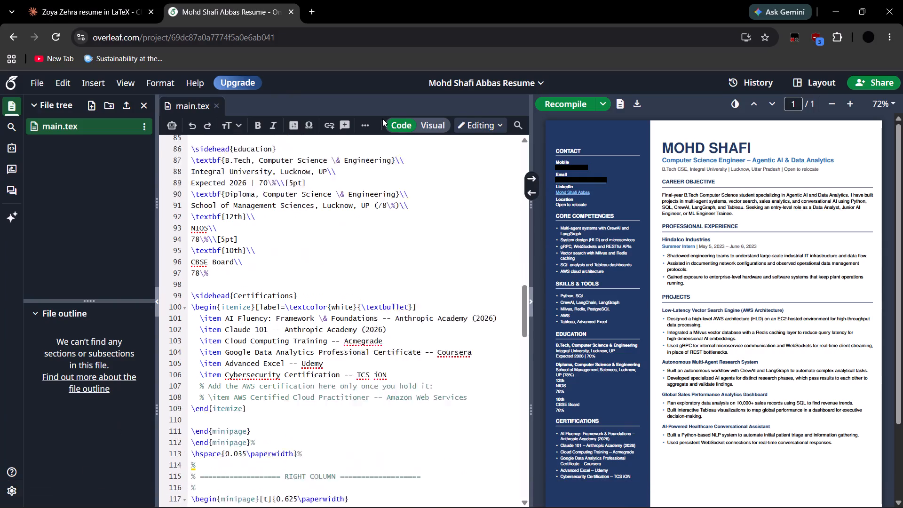
click(363, 183)
click(343, 234)
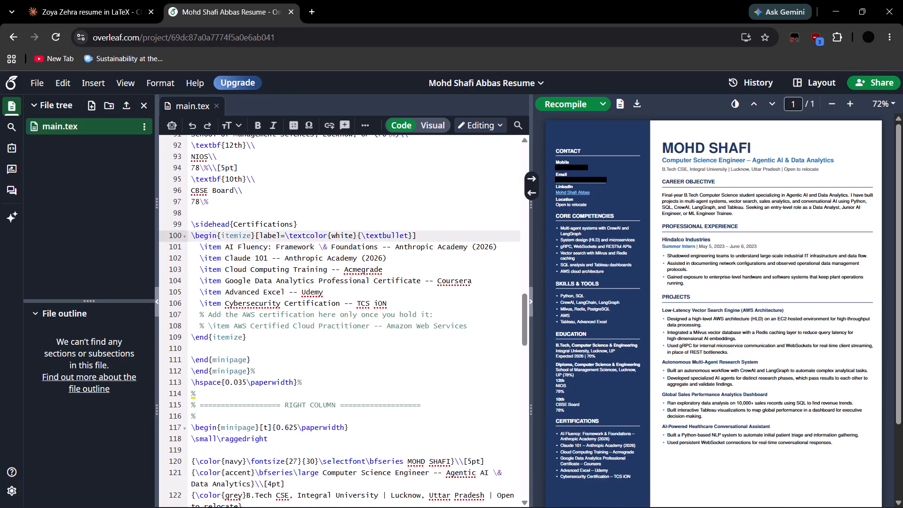
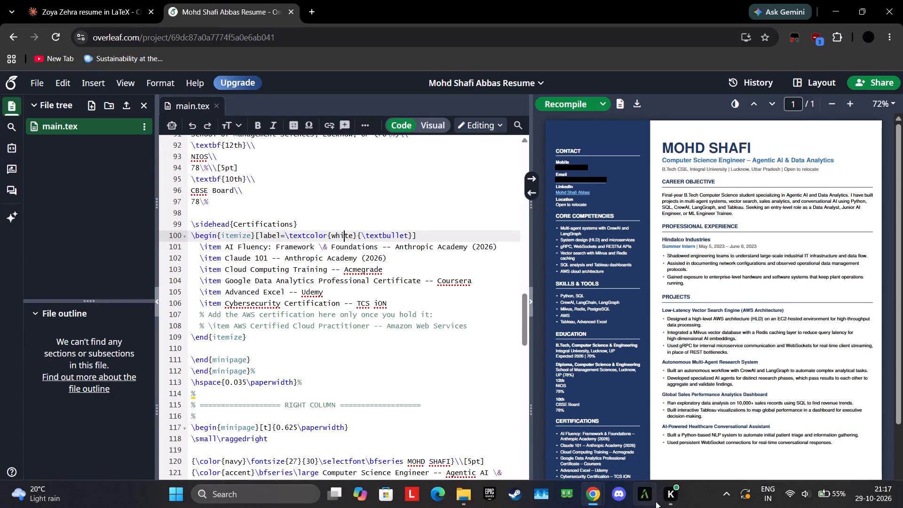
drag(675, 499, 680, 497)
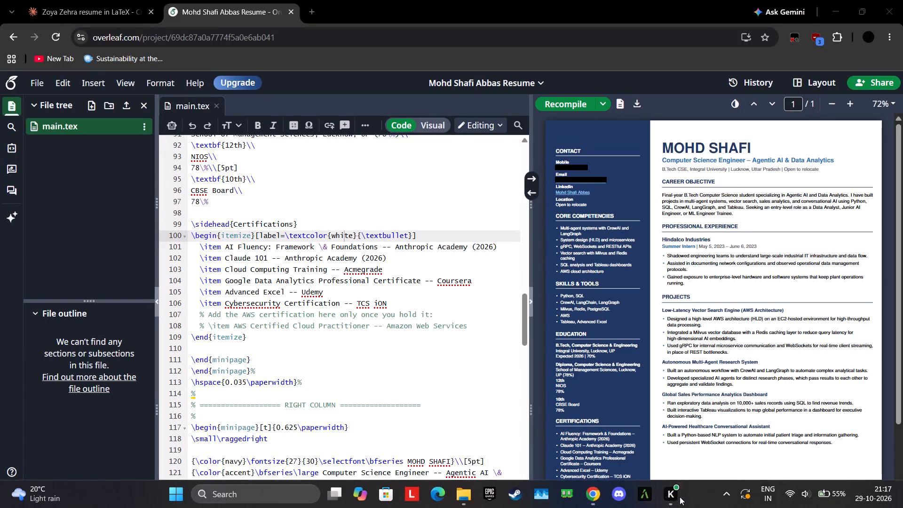